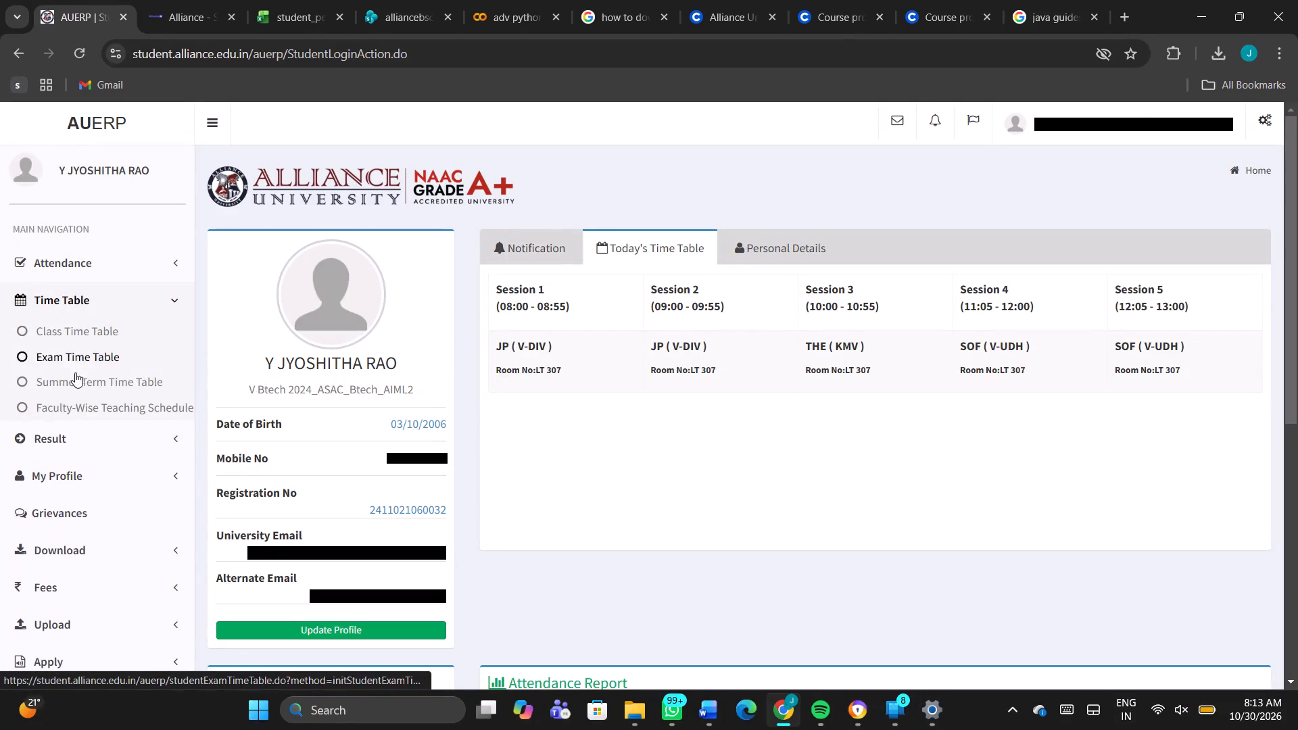
# Look up the faculty-wise teaching schedule of the professor matching "vire" and view the sessions on the monthly calendar.
pyautogui.click(87, 407)
pyautogui.click(379, 292)
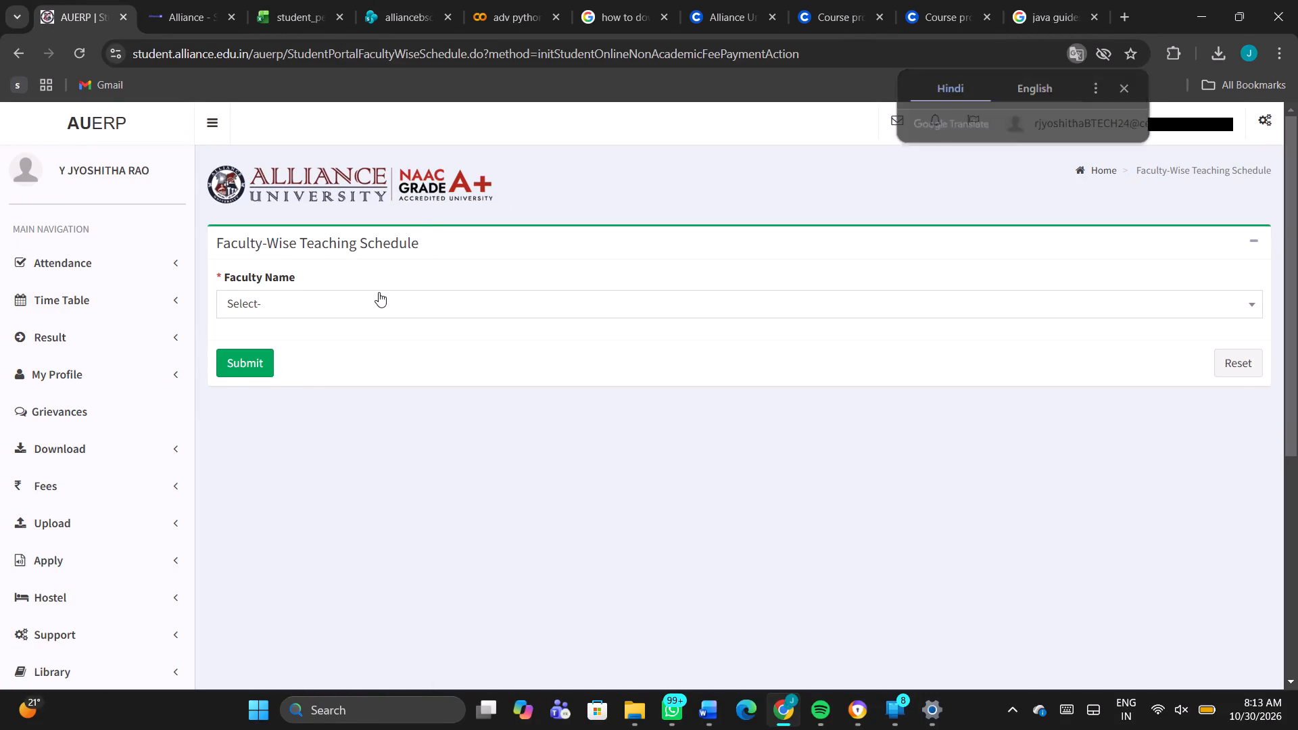
pyautogui.write('vire')
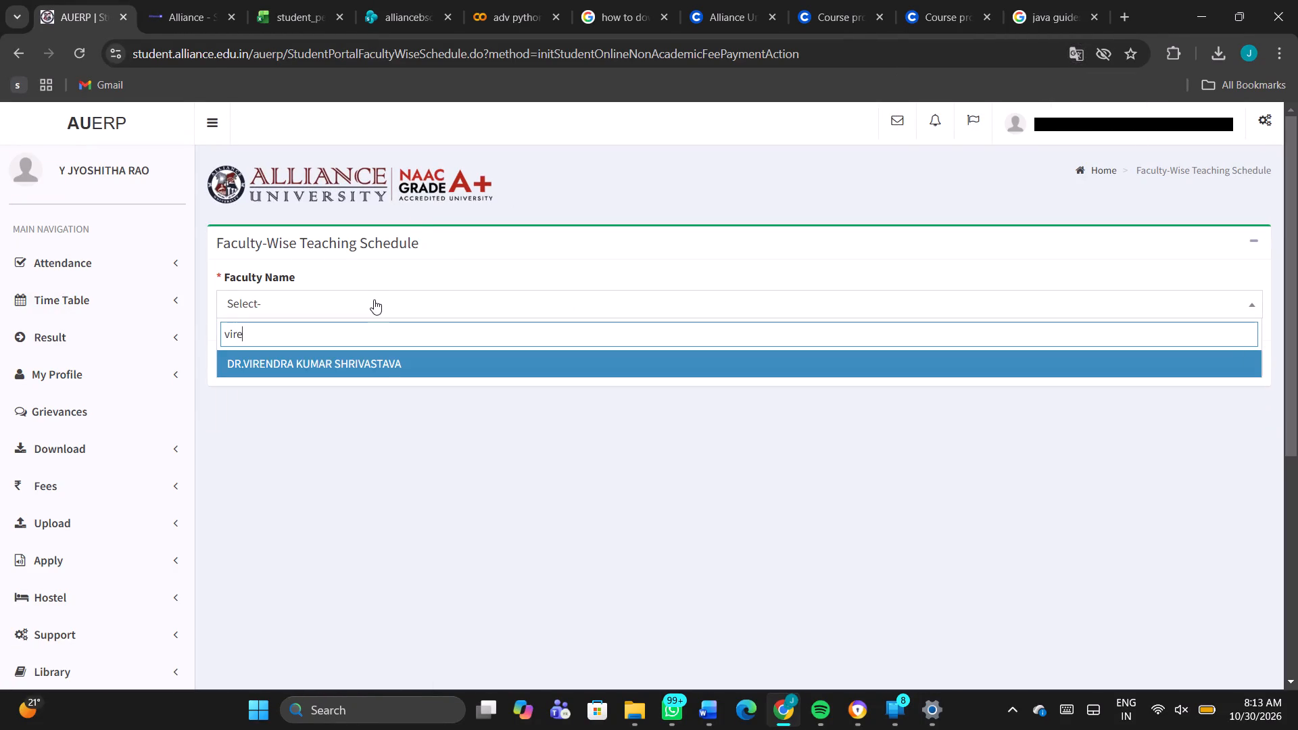
pyautogui.click(379, 370)
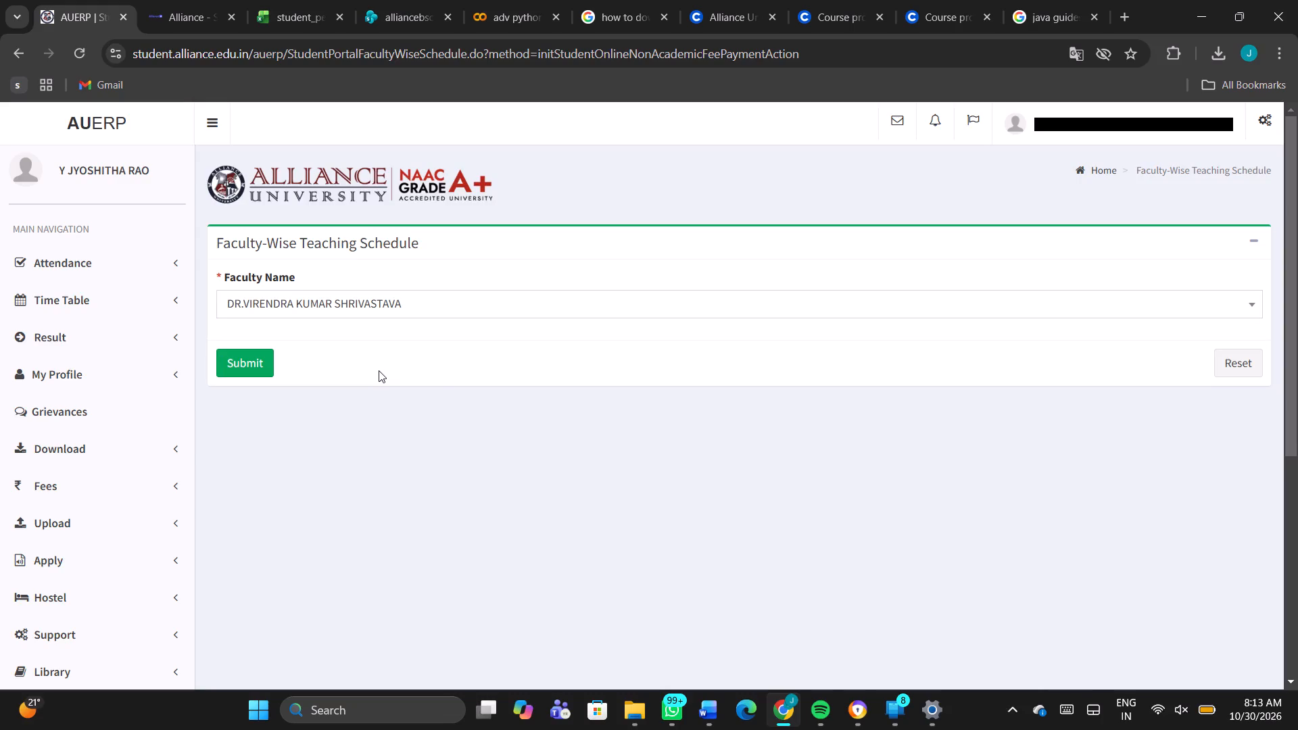
pyautogui.click(245, 367)
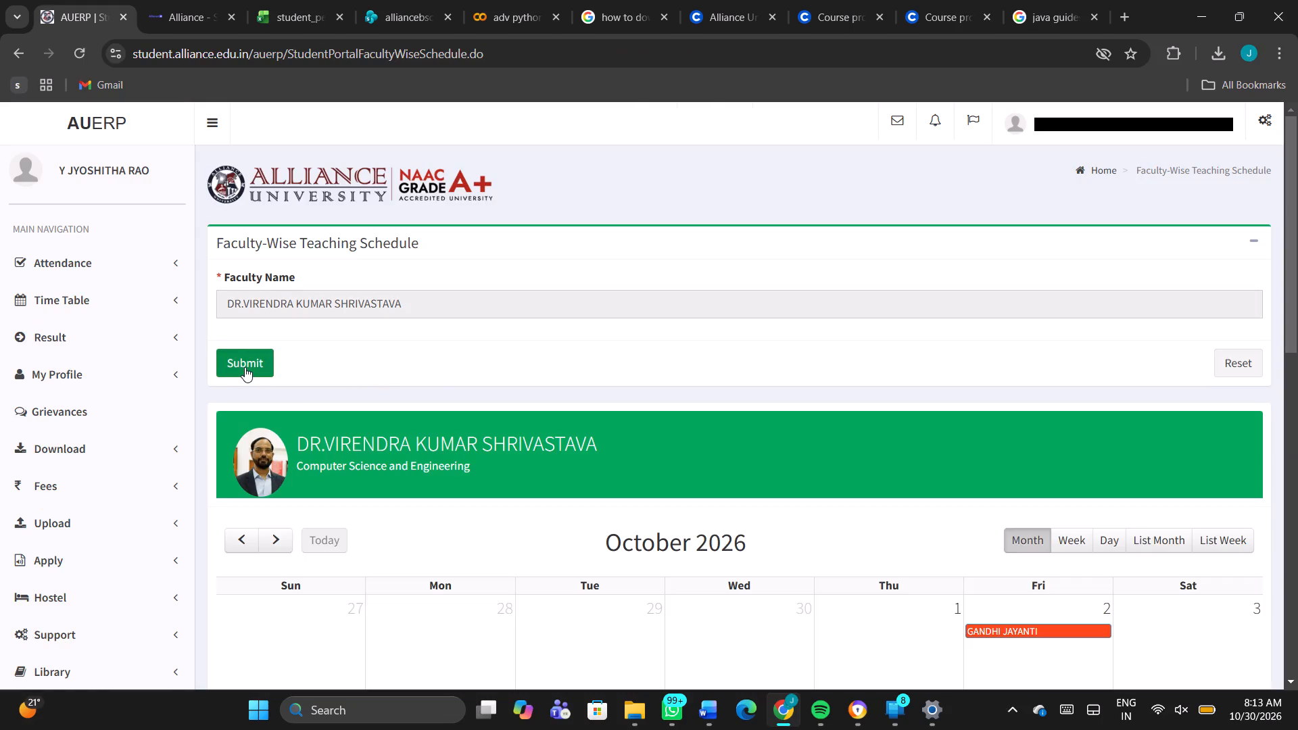
pyautogui.scroll(-5, 414, 445)
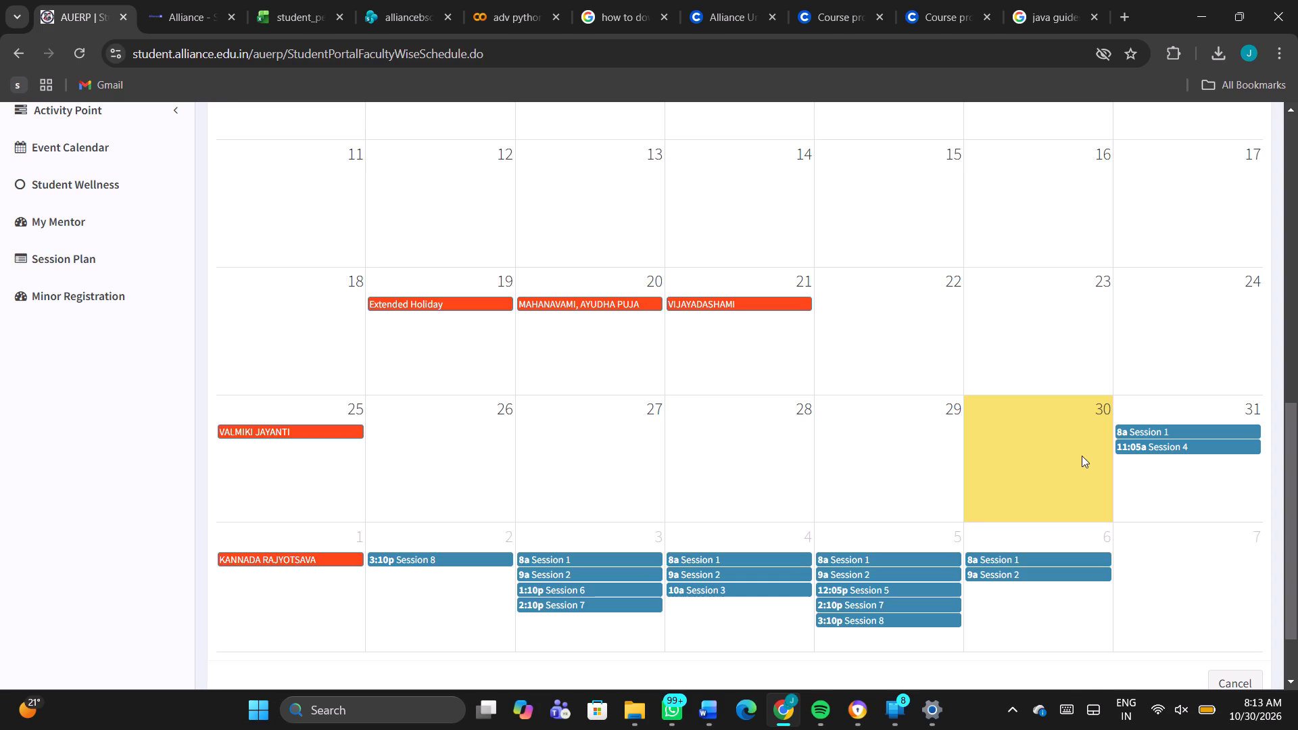
# Switch to Word and bring up the Updated_Alliance_ISEP_Mapping_All_Subjects document.
pyautogui.click(698, 721)
pyautogui.click(686, 71)
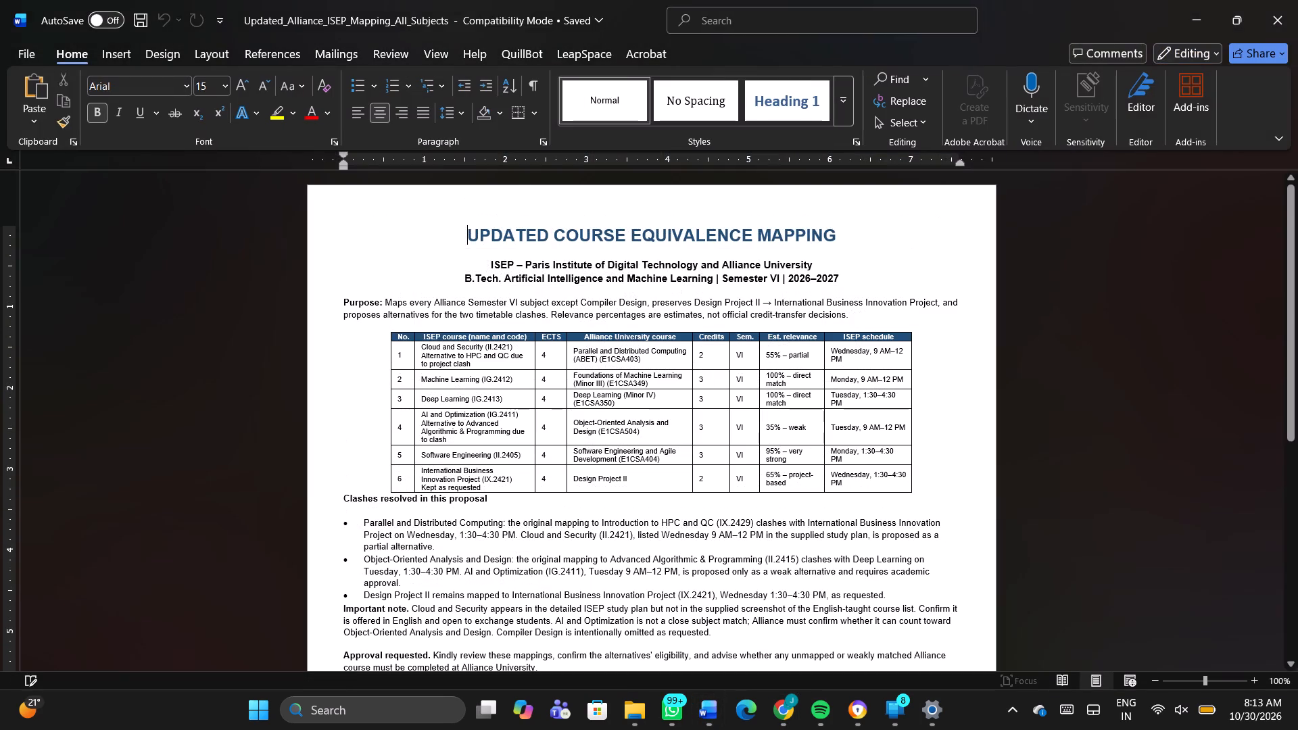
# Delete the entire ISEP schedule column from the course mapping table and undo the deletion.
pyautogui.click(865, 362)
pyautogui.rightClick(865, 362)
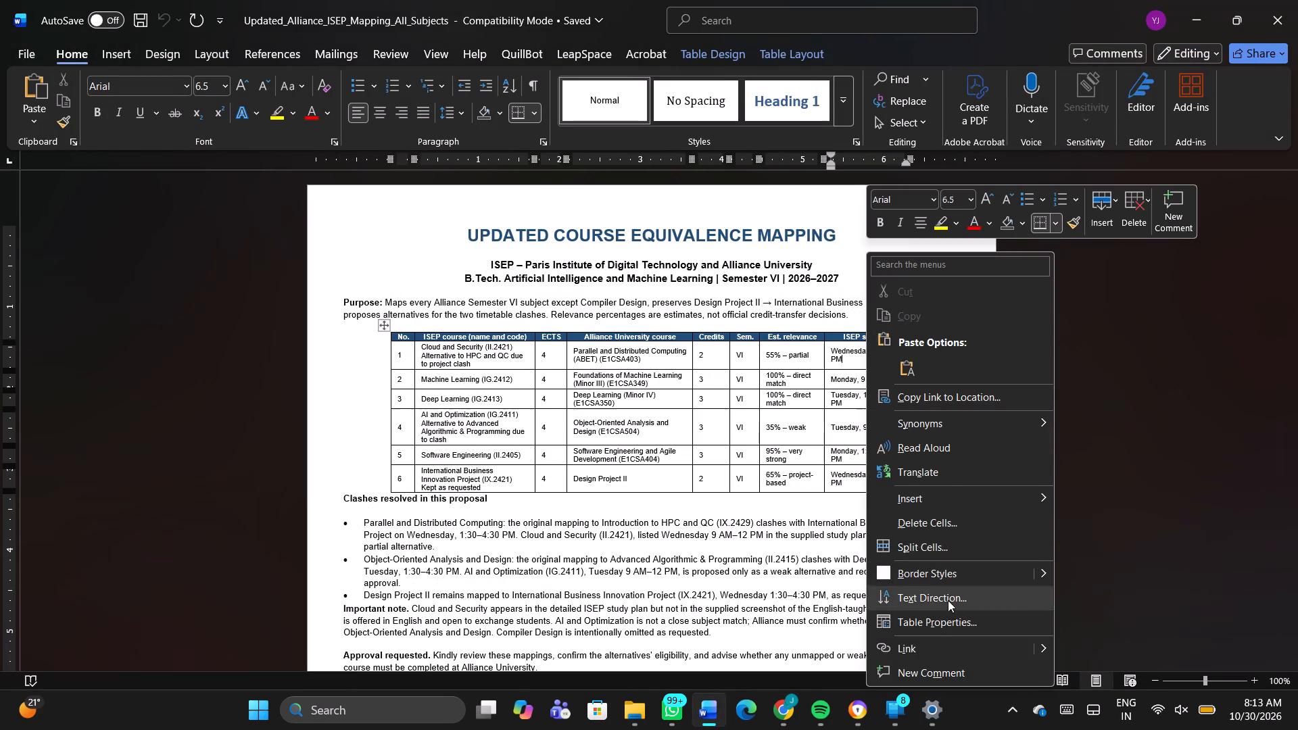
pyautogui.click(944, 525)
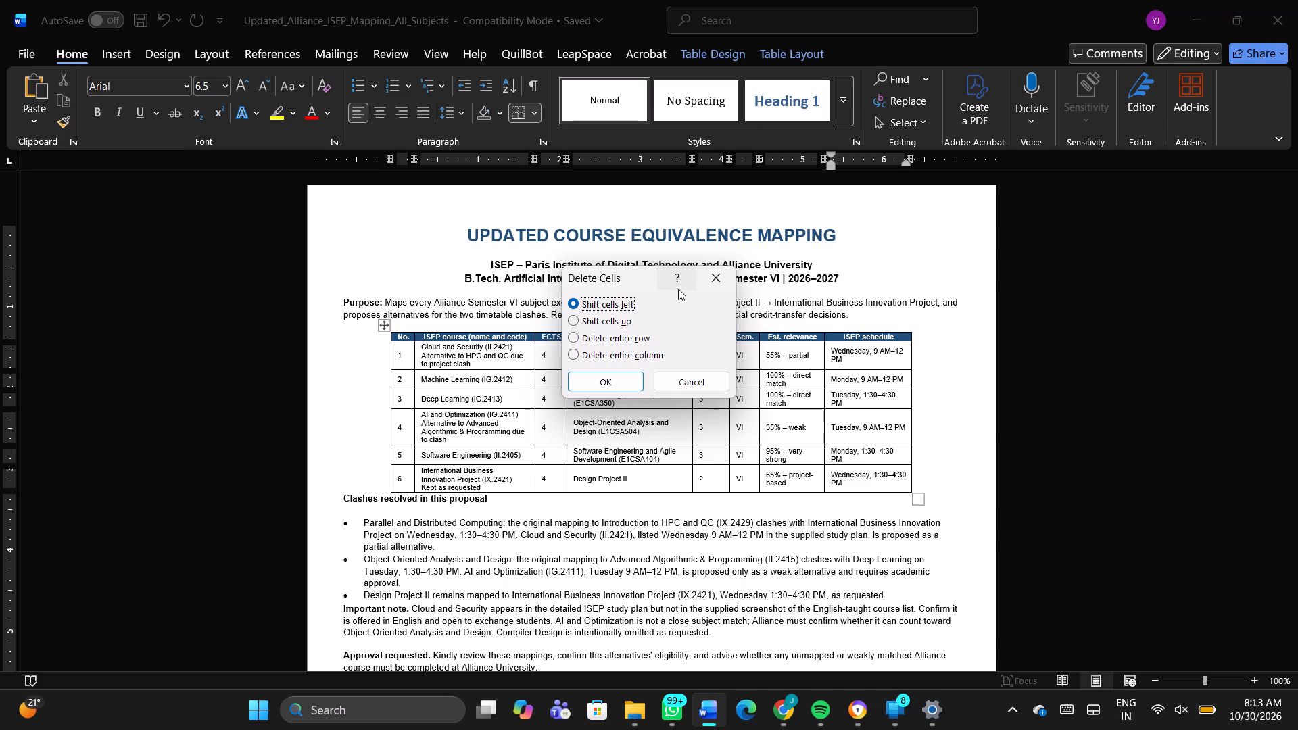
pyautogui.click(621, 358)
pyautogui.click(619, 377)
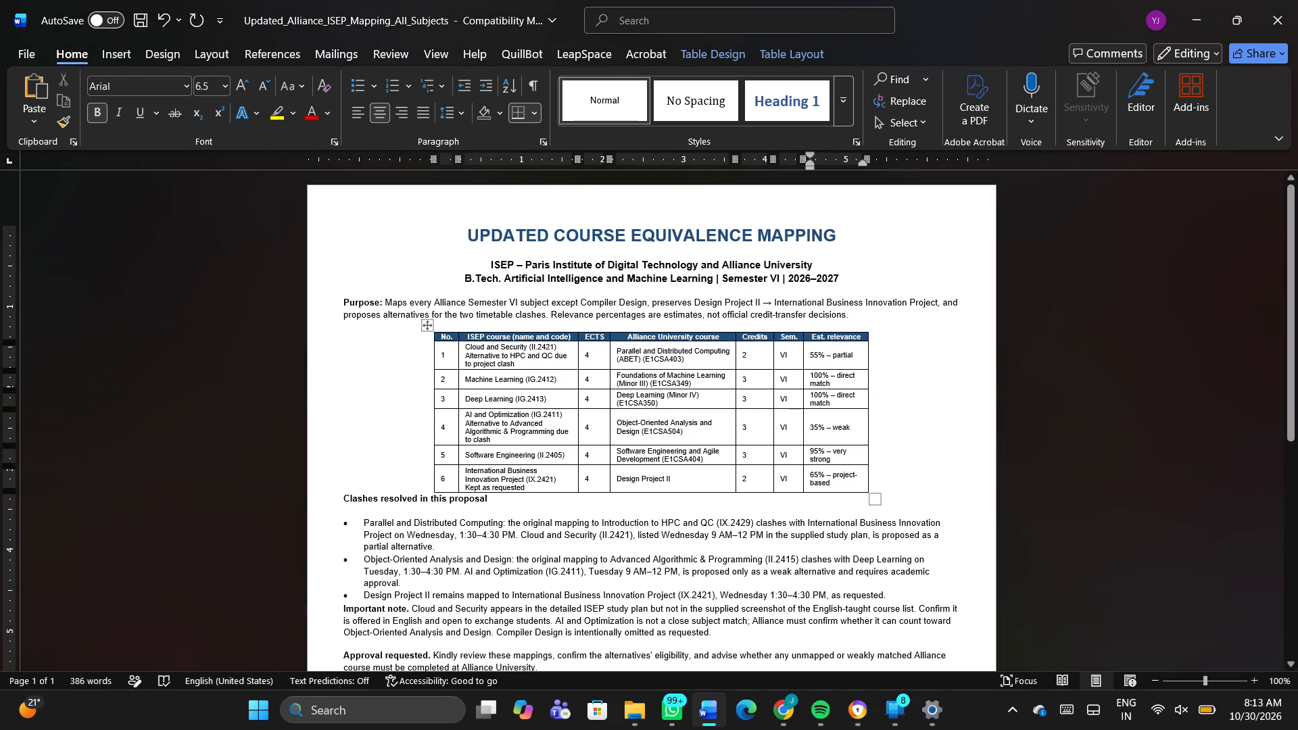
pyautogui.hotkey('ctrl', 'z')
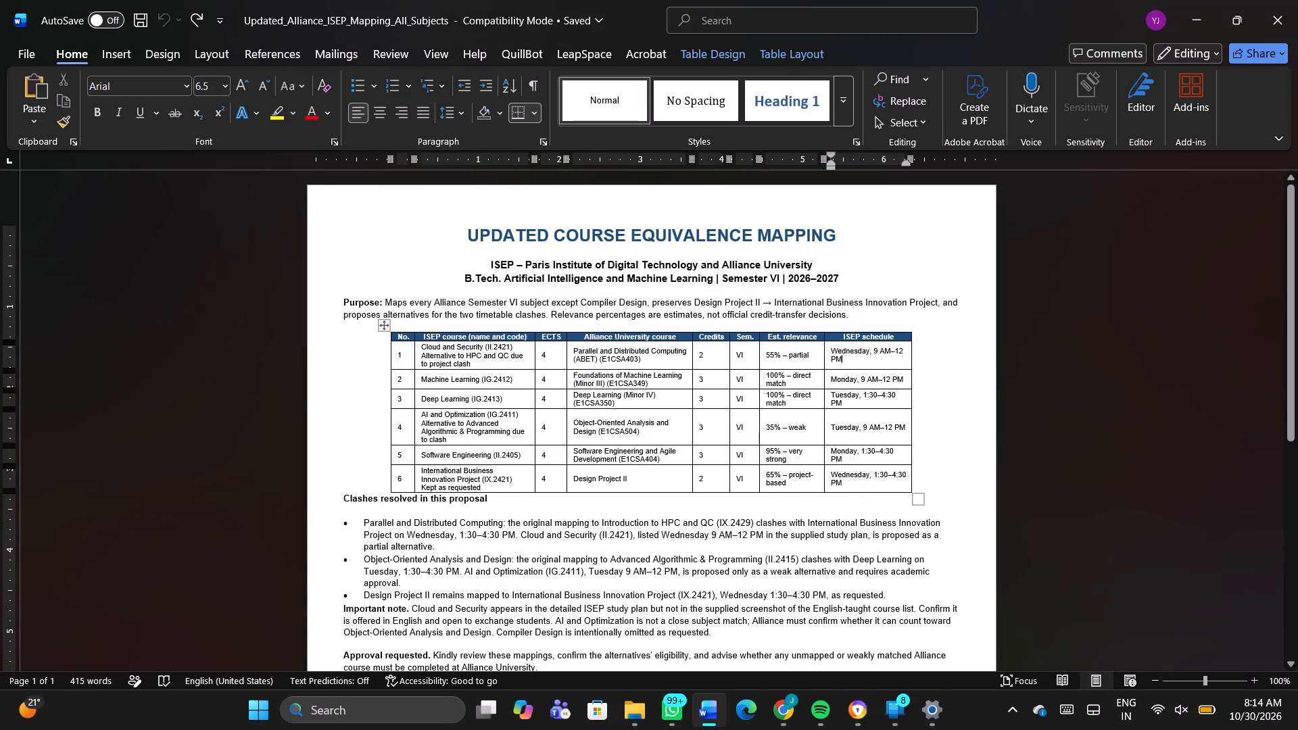
# Delete the entire Est. relevance column from the course mapping table.
pyautogui.click(813, 354)
pyautogui.click(813, 354)
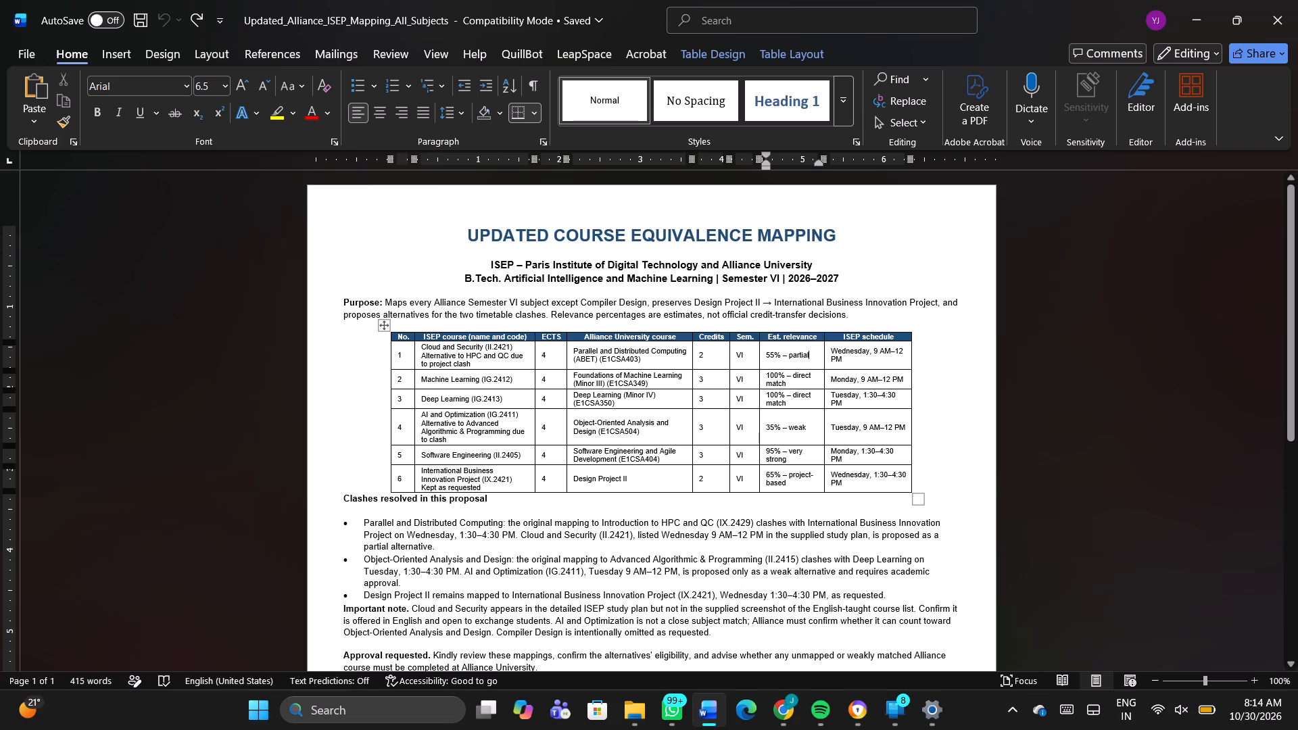
pyautogui.rightClick(813, 354)
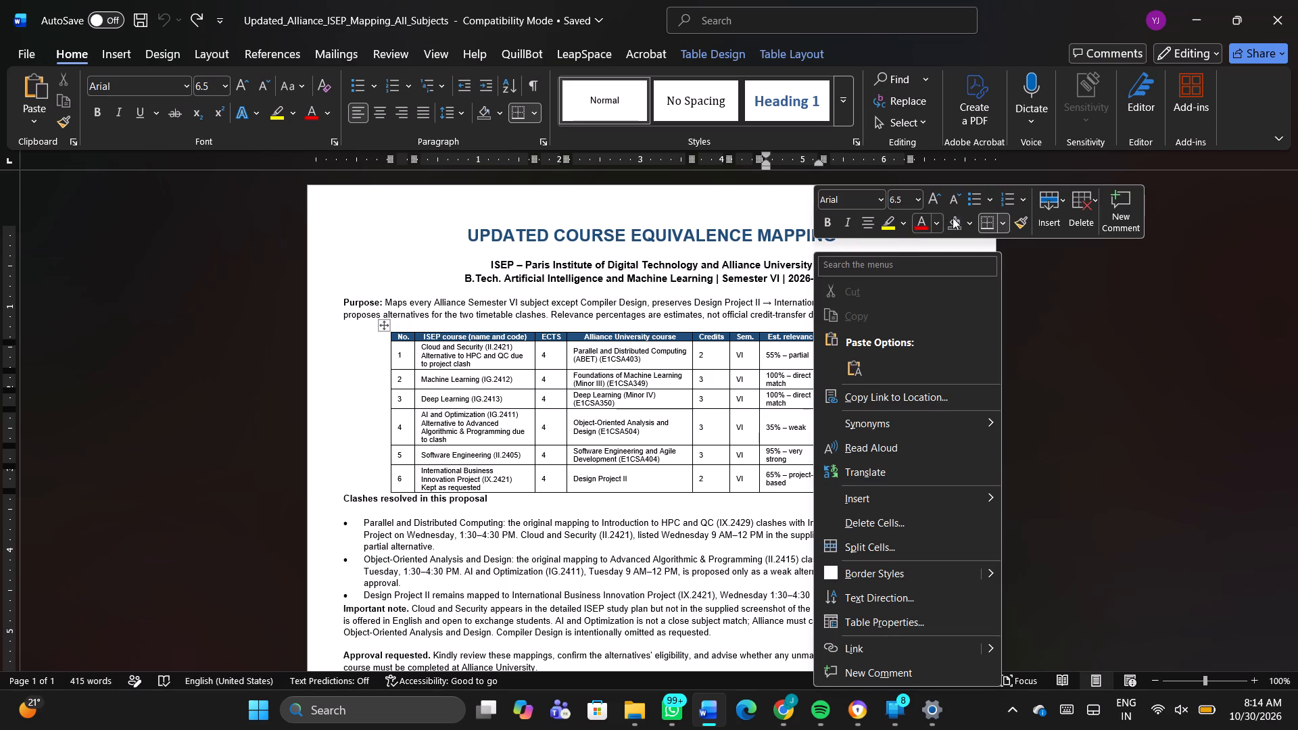
pyautogui.click(886, 523)
pyautogui.click(629, 356)
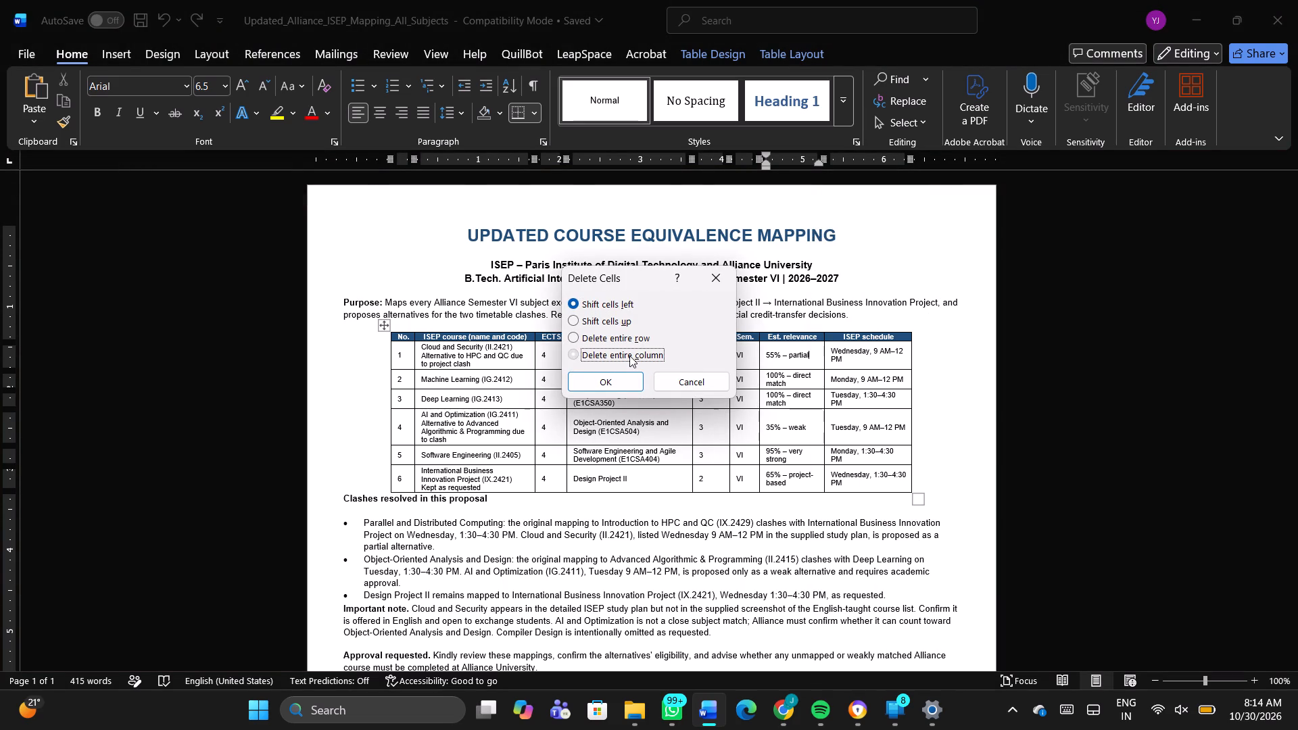
pyautogui.click(620, 385)
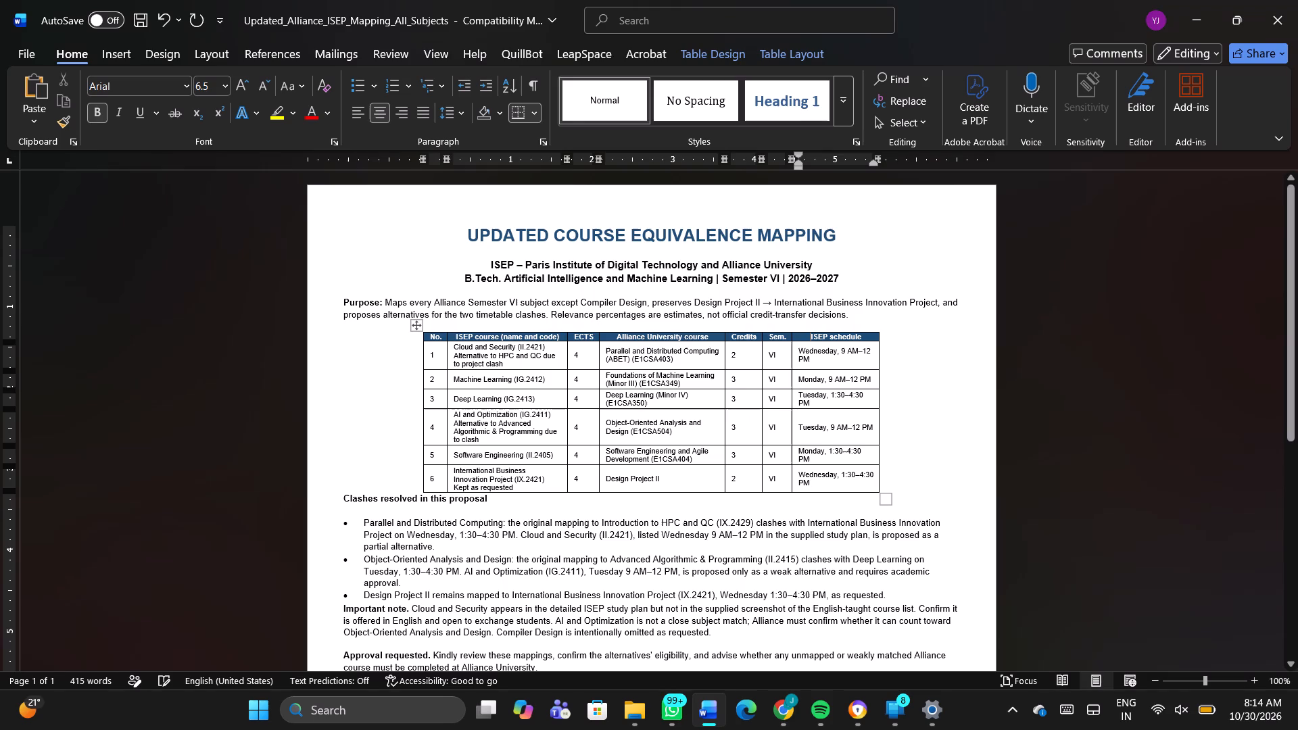
# Insert a new row below row 6, the Design Project II row, of the course mapping table.
pyautogui.click(850, 489)
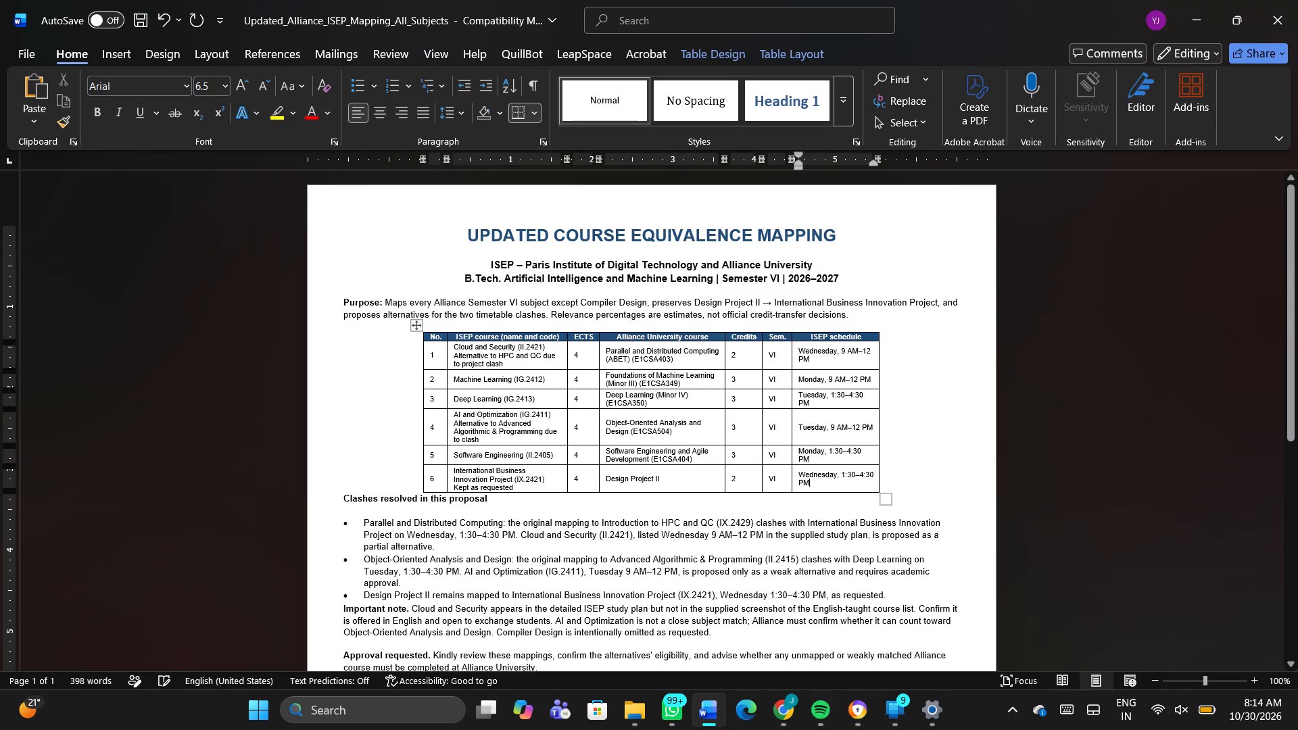
pyautogui.click(850, 489)
pyautogui.rightClick(850, 489)
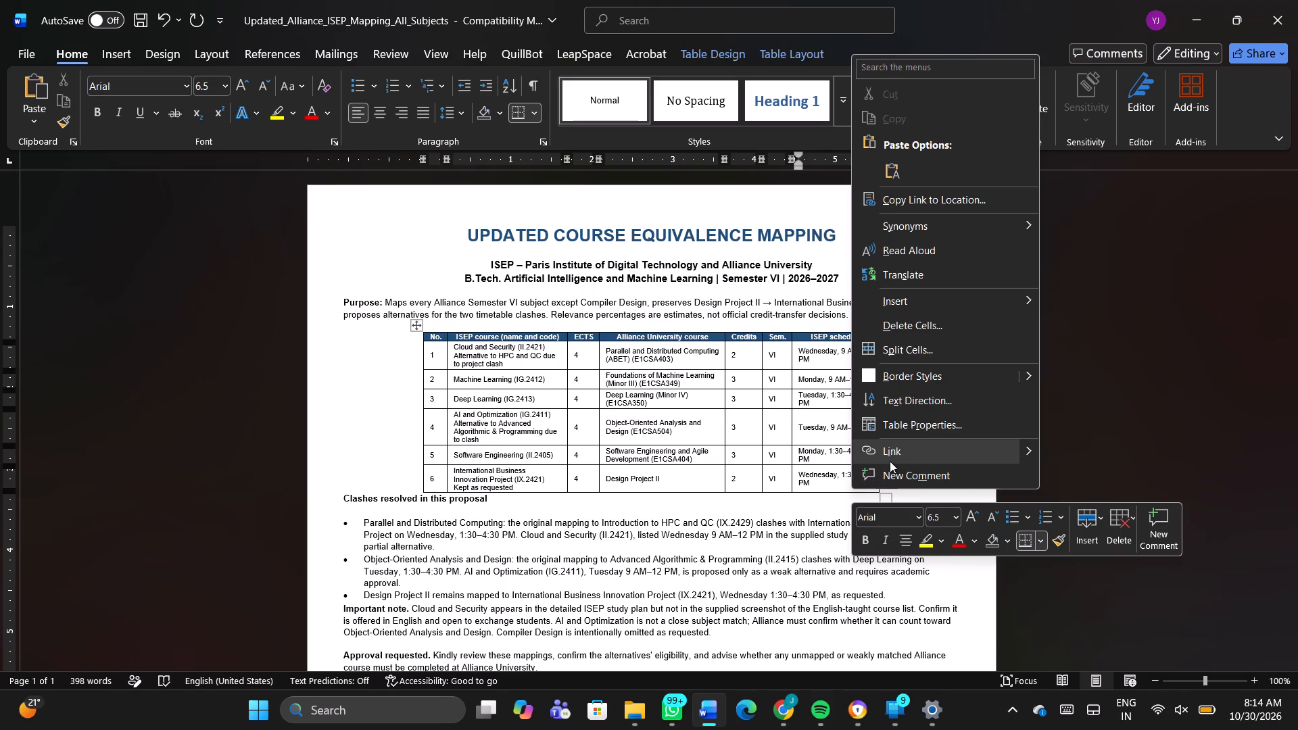
pyautogui.click(913, 306)
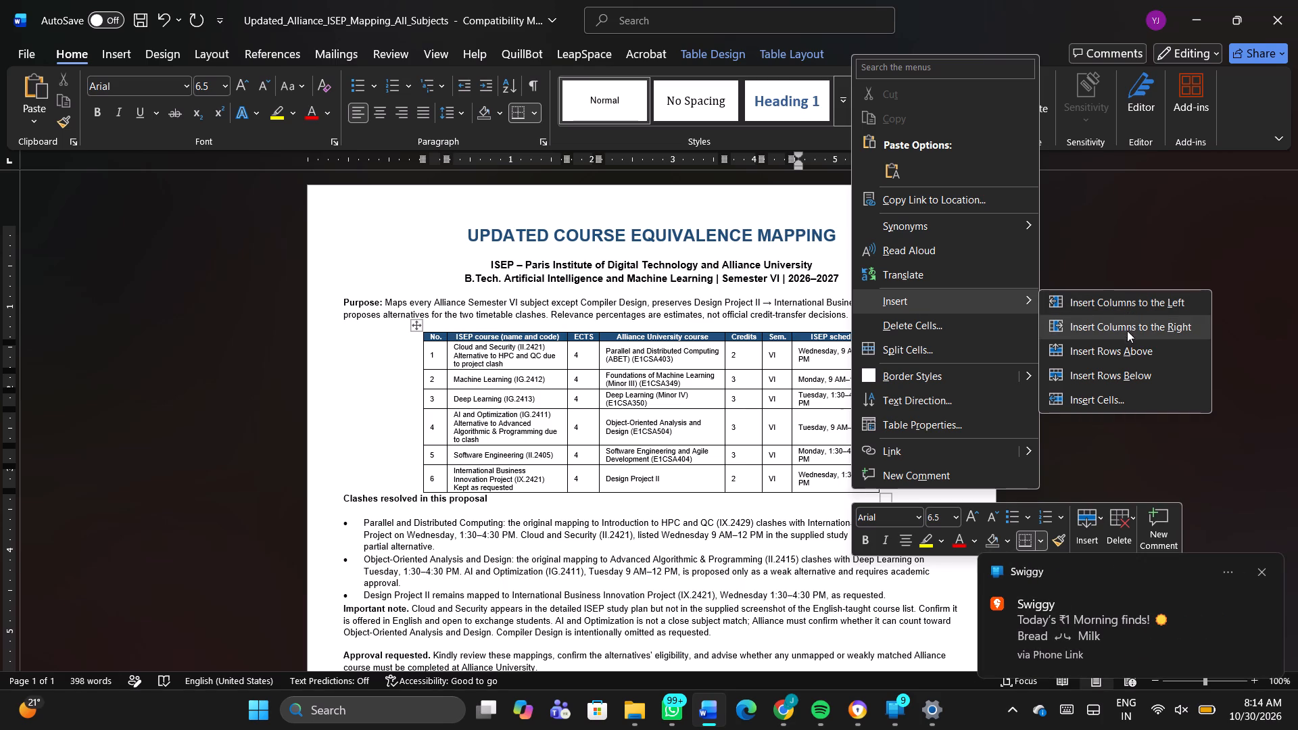
pyautogui.click(1120, 376)
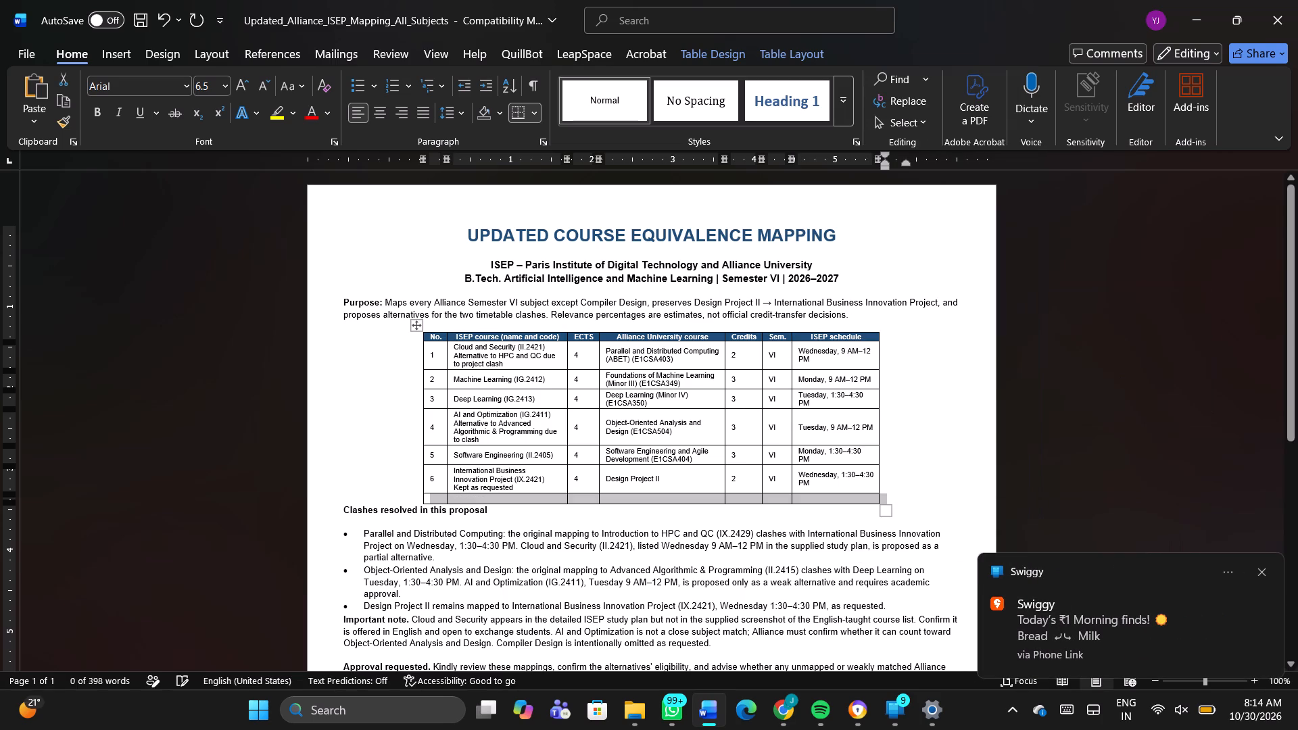
# In the new row, enter 7 as the number, "No Mapping" as the ISEP course and "-" for ECTS.
pyautogui.press('7')
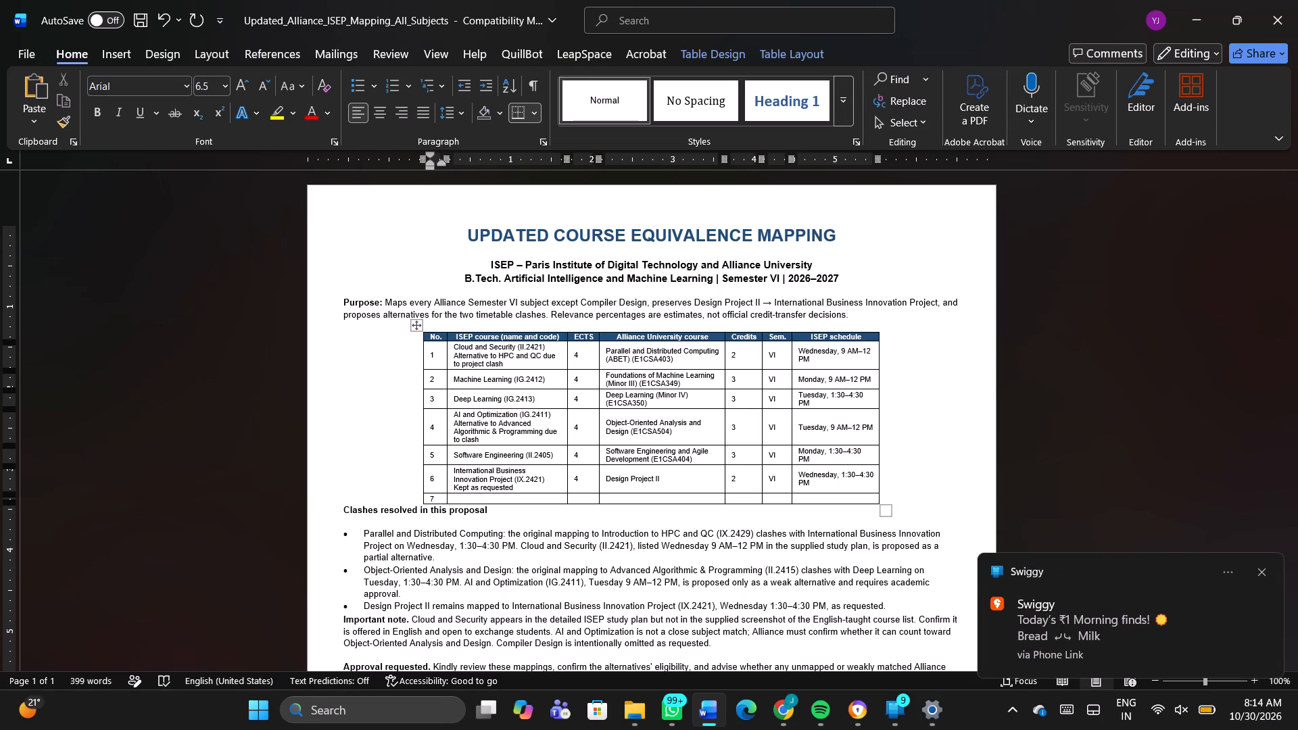
pyautogui.press('Right')
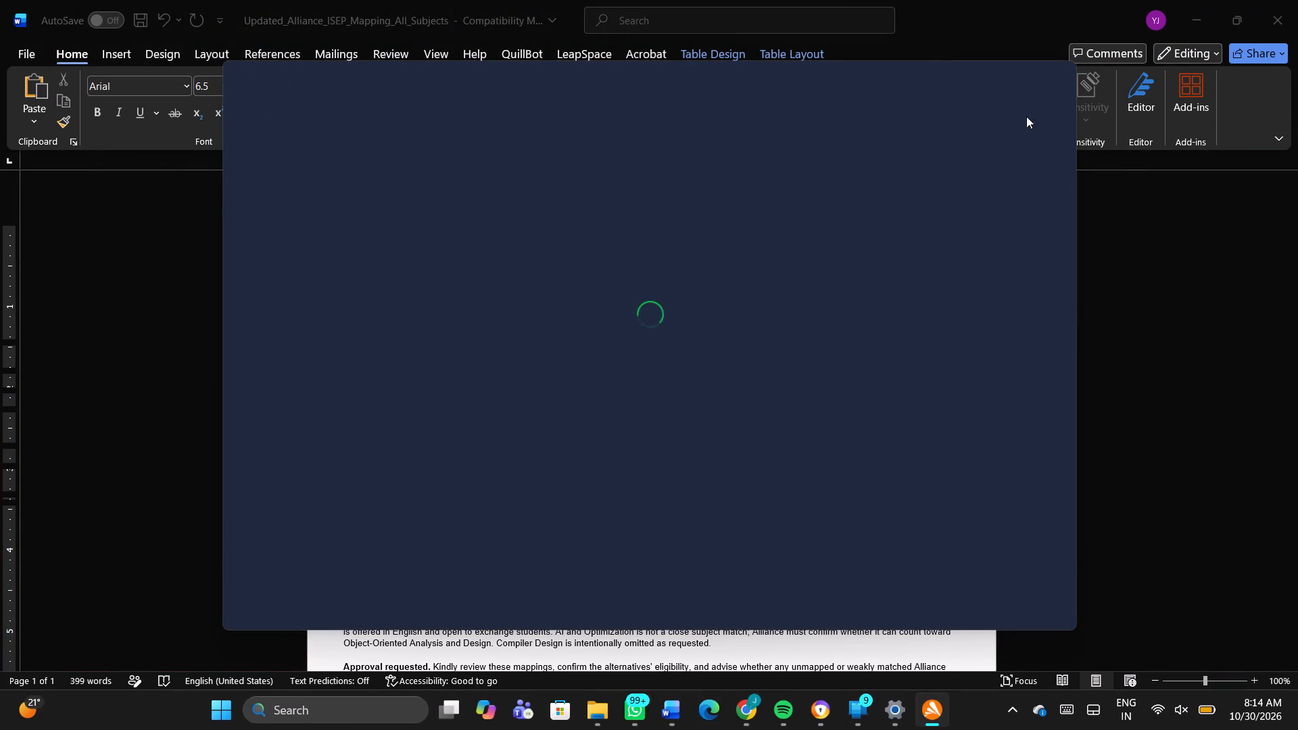
pyautogui.click(1074, 79)
pyautogui.hscroll(-2, 963, 134)
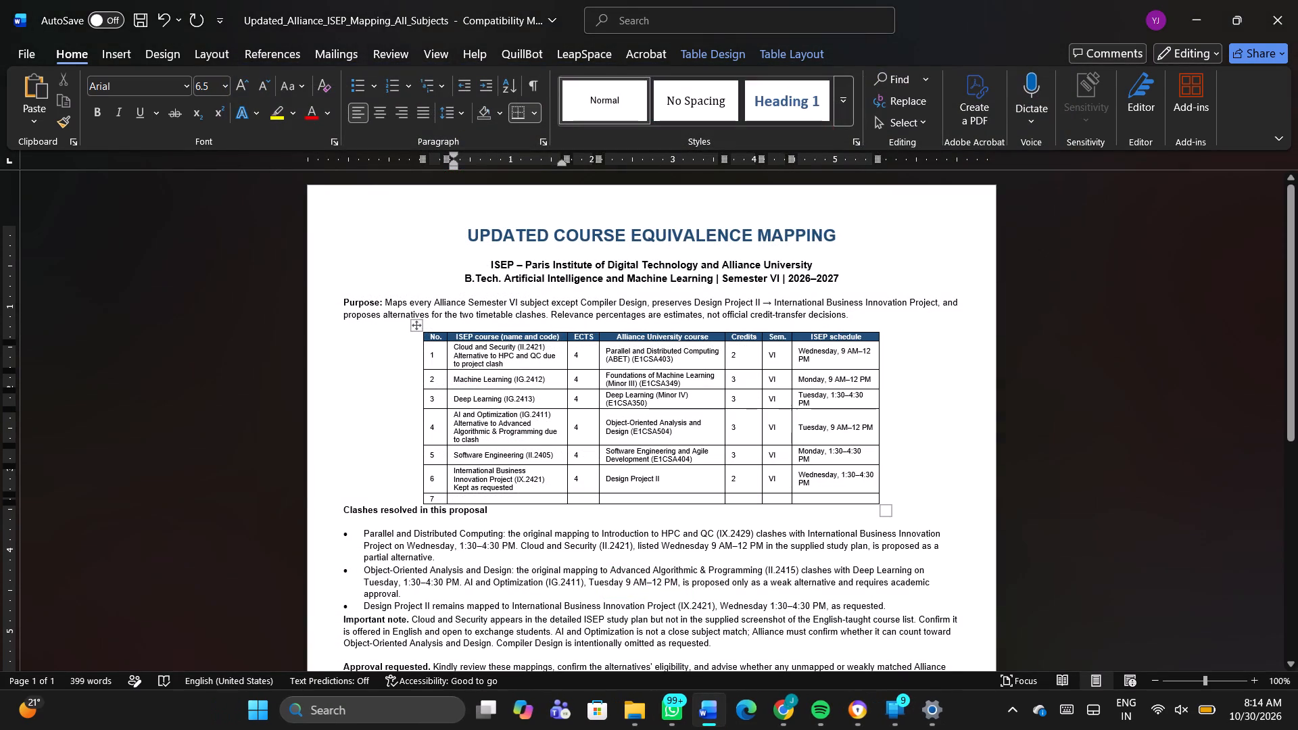
pyautogui.write('No')
pyautogui.press('space')
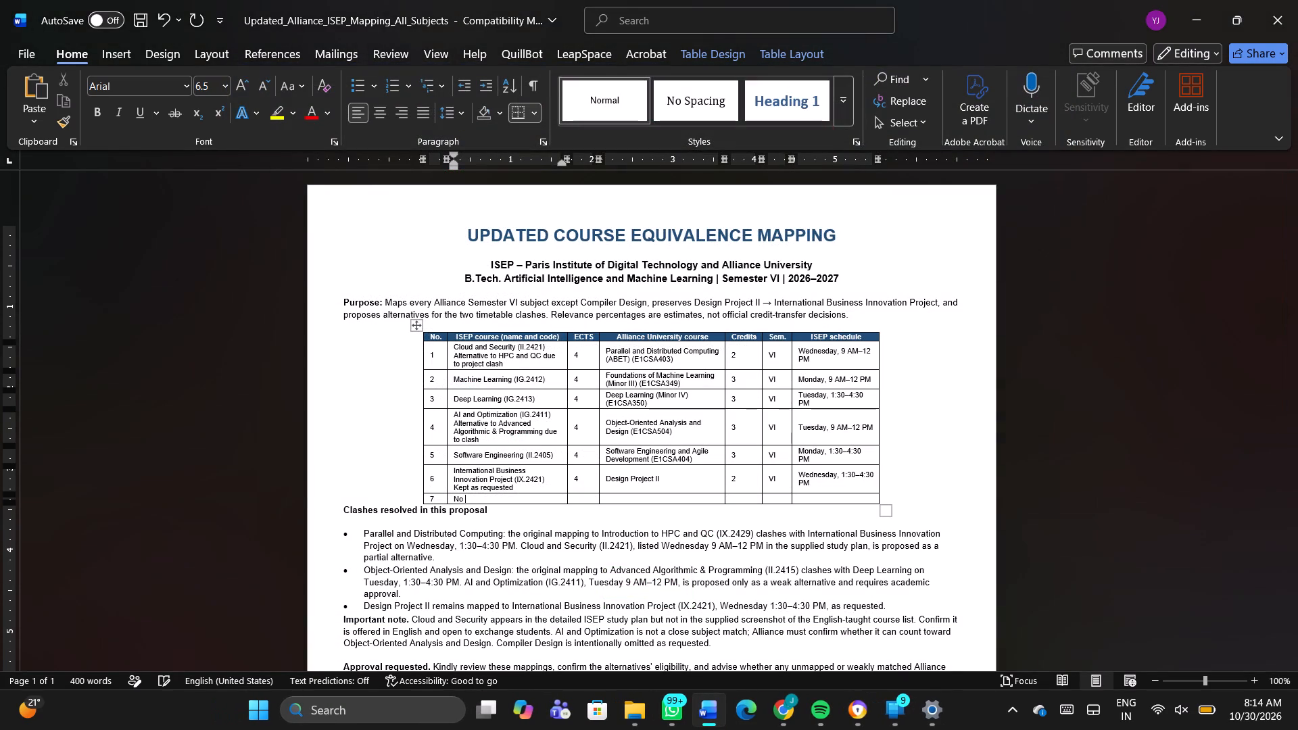
pyautogui.write('Mapping')
pyautogui.press('Right')
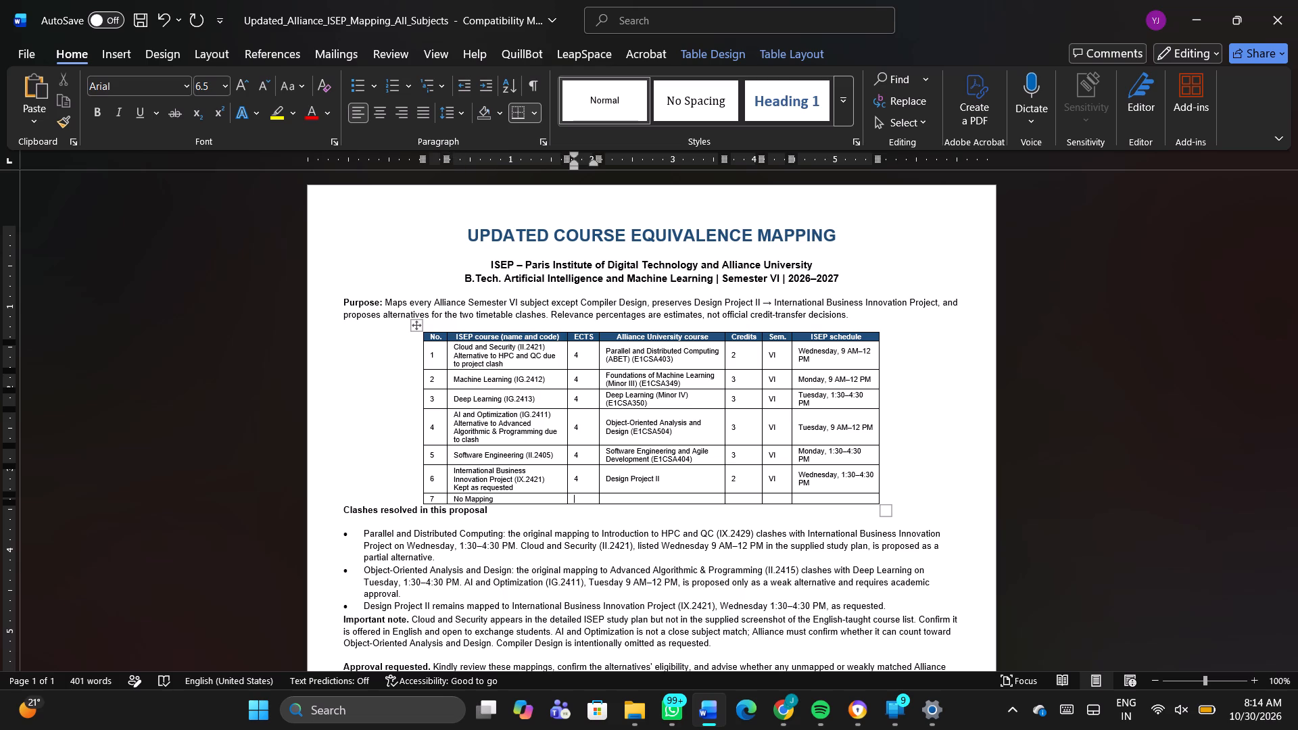
pyautogui.press('-')
# In row 7, enter "Compiler design" as the Alliance University course, 3 credits and semester VI.
pyautogui.press('Right')
pyautogui.write('Compiler design')
pyautogui.press('Right')
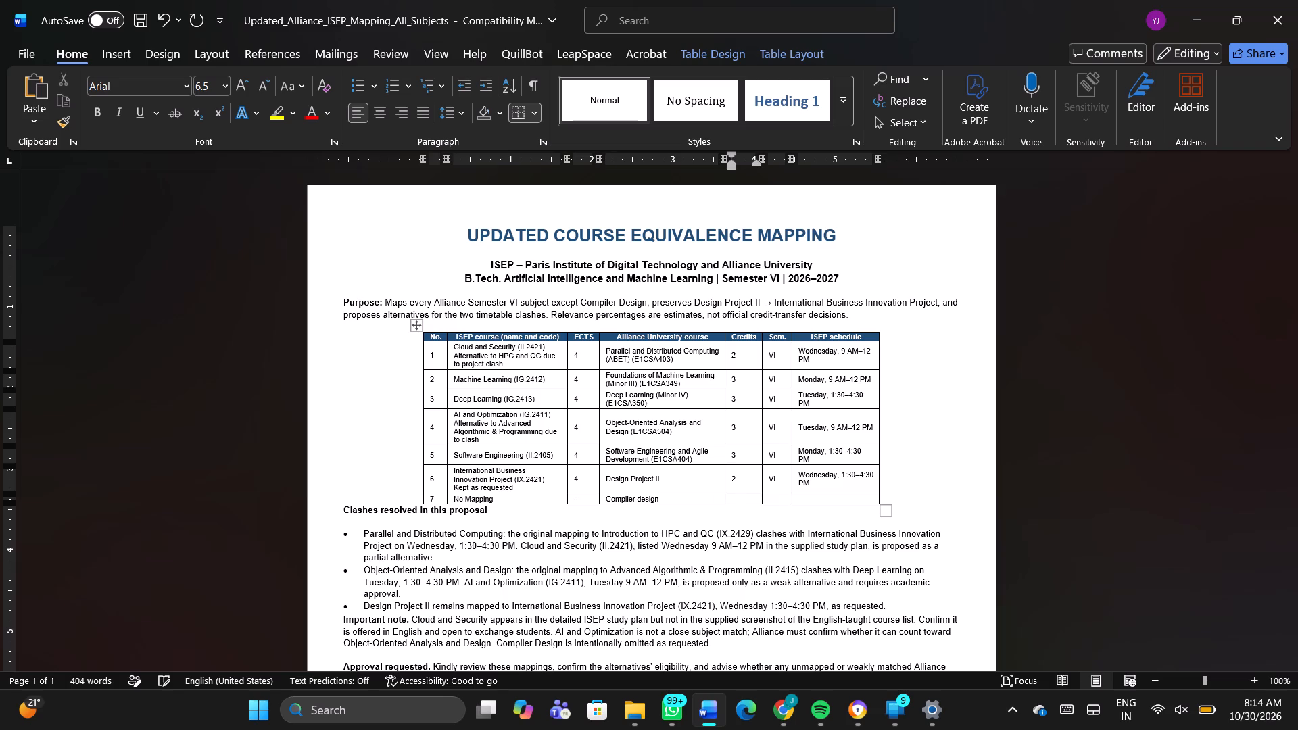
pyautogui.press('2')
pyautogui.press('BackSpace')
pyautogui.press('3')
pyautogui.press('Right')
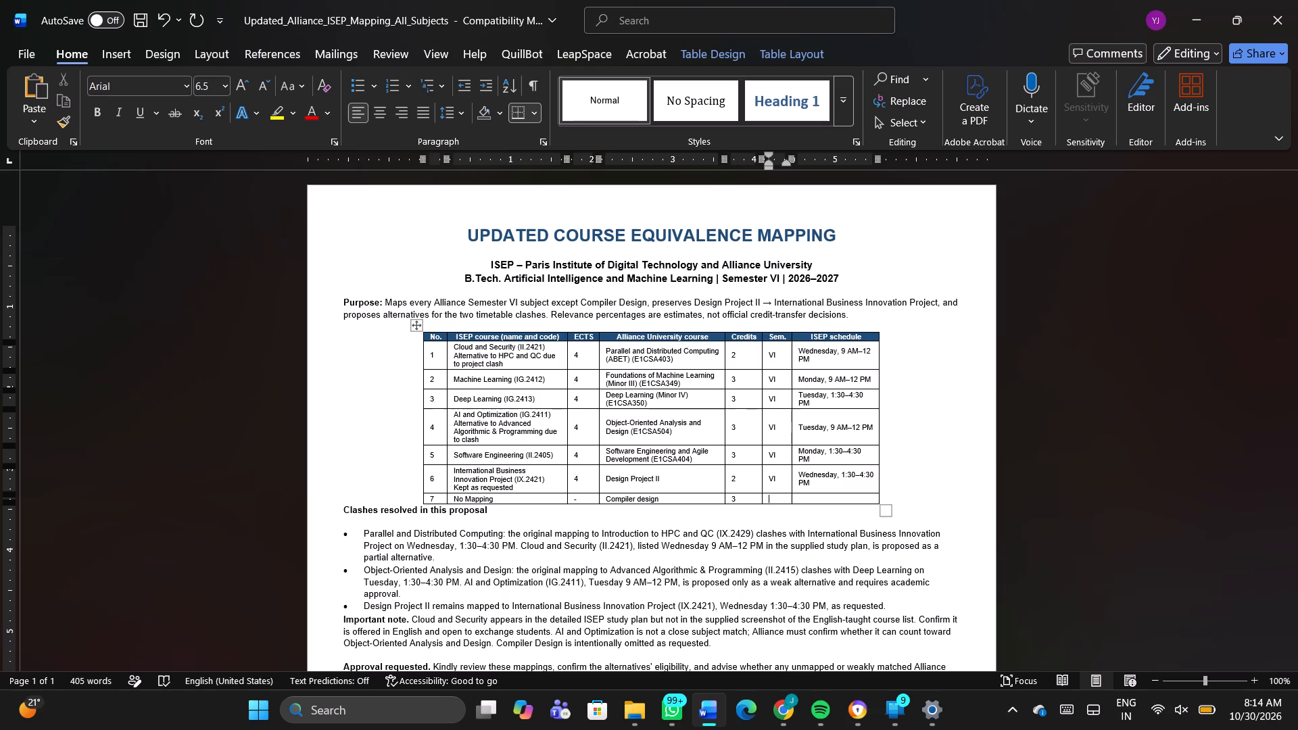
pyautogui.write('VI')
# Delete all text below the table, from "Clashes resolved in this proposal" through the "Approval requested" paragraph.
pyautogui.scroll(-1, 558, 582)
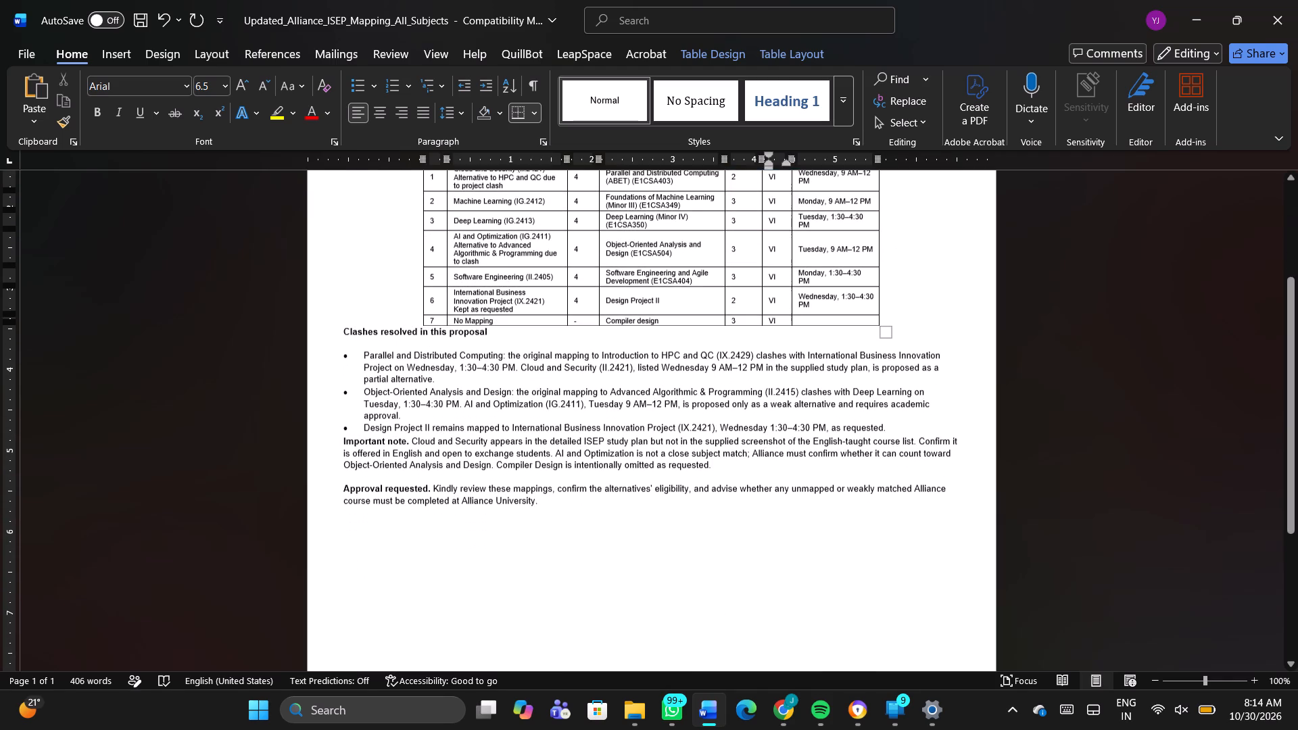
pyautogui.moveTo(549, 507); pyautogui.dragTo(348, 337)
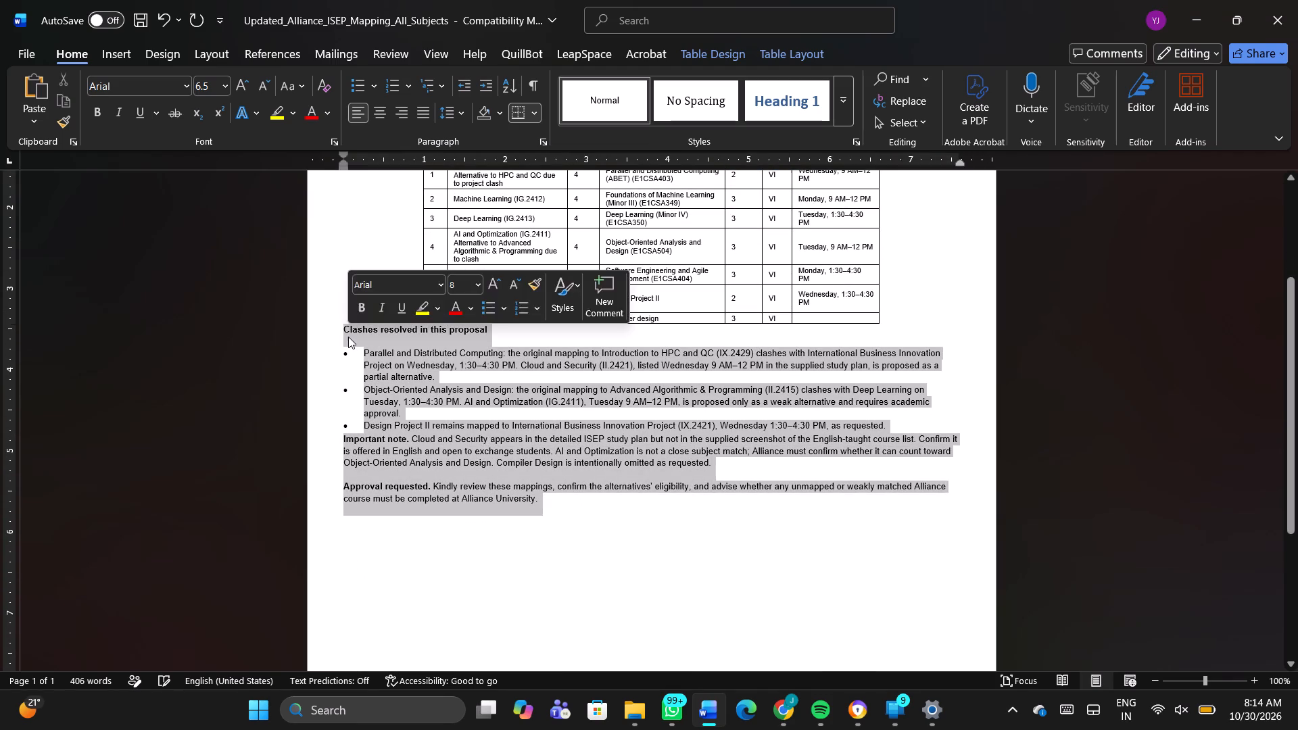
pyautogui.press('BackSpace')
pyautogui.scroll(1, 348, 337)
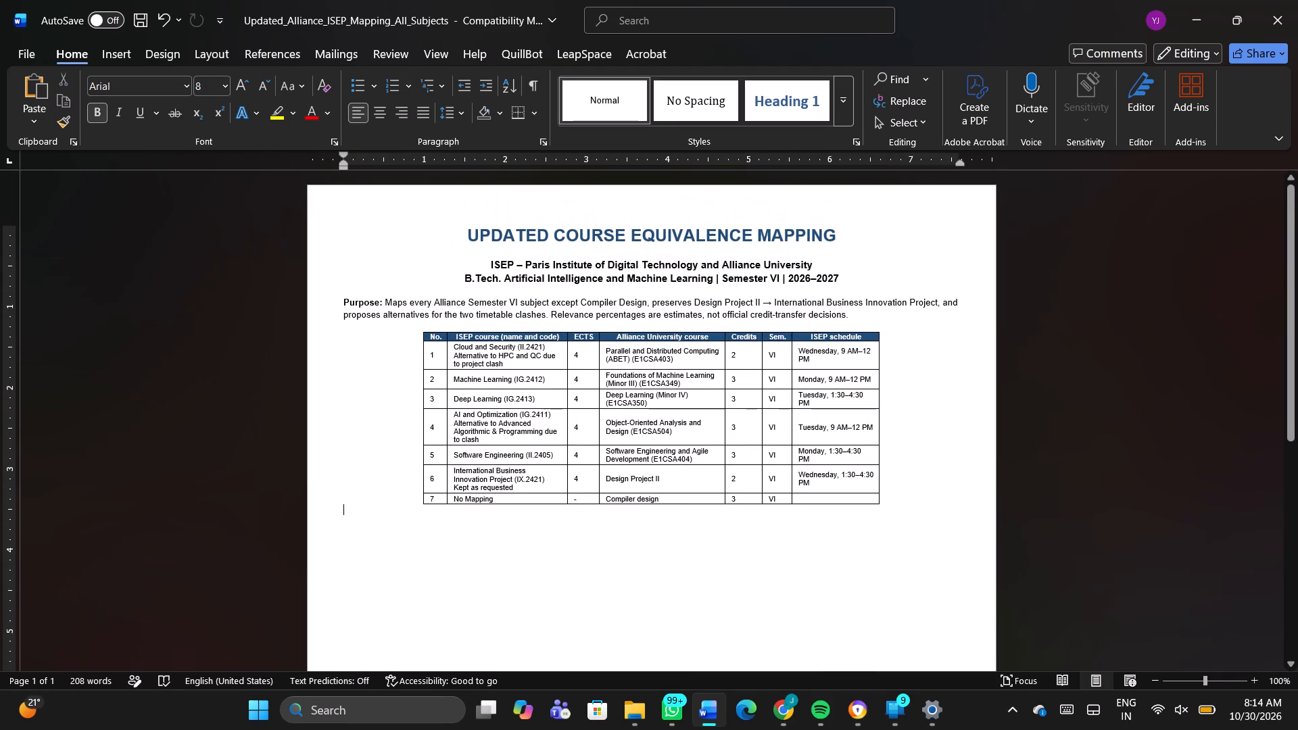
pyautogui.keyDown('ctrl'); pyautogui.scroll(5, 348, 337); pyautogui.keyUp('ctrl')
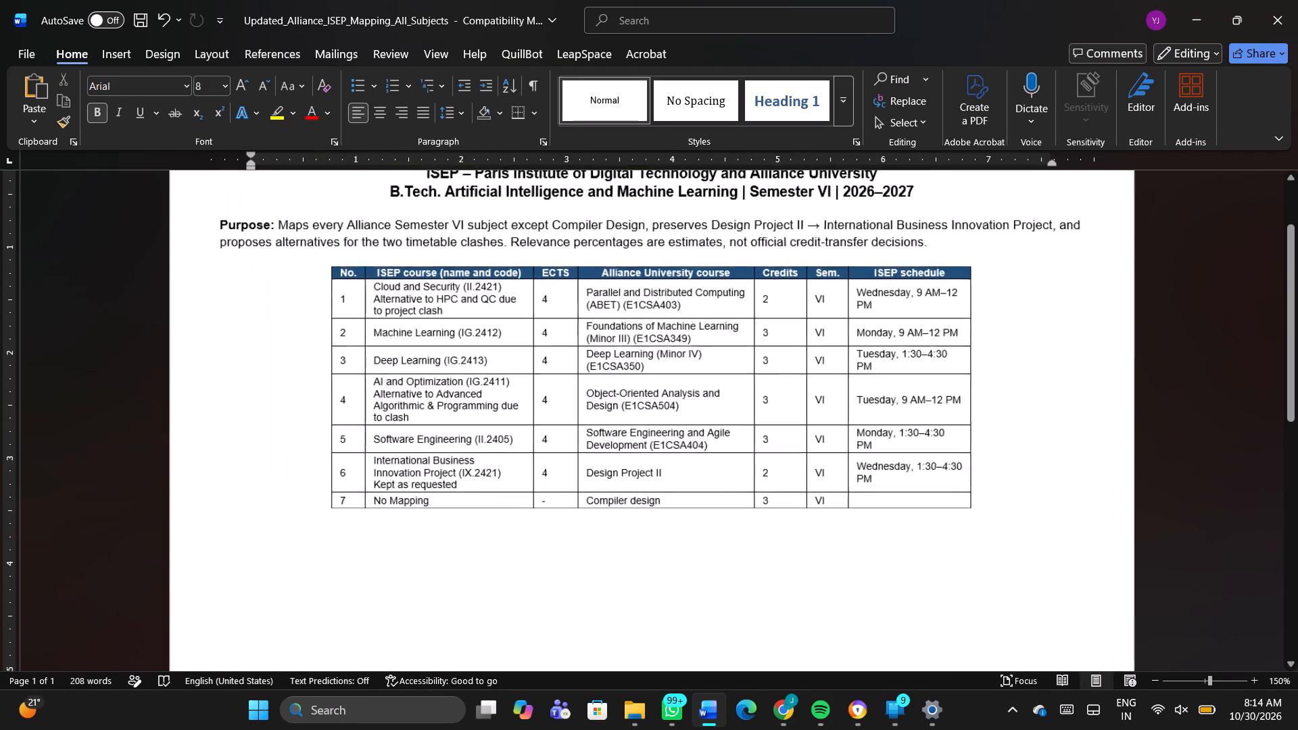
# Enter "-" as the ISEP schedule for row 7, the Compiler design row of the mapping table.
pyautogui.keyDown('ctrl'); pyautogui.scroll(1, 348, 337); pyautogui.keyUp('ctrl')
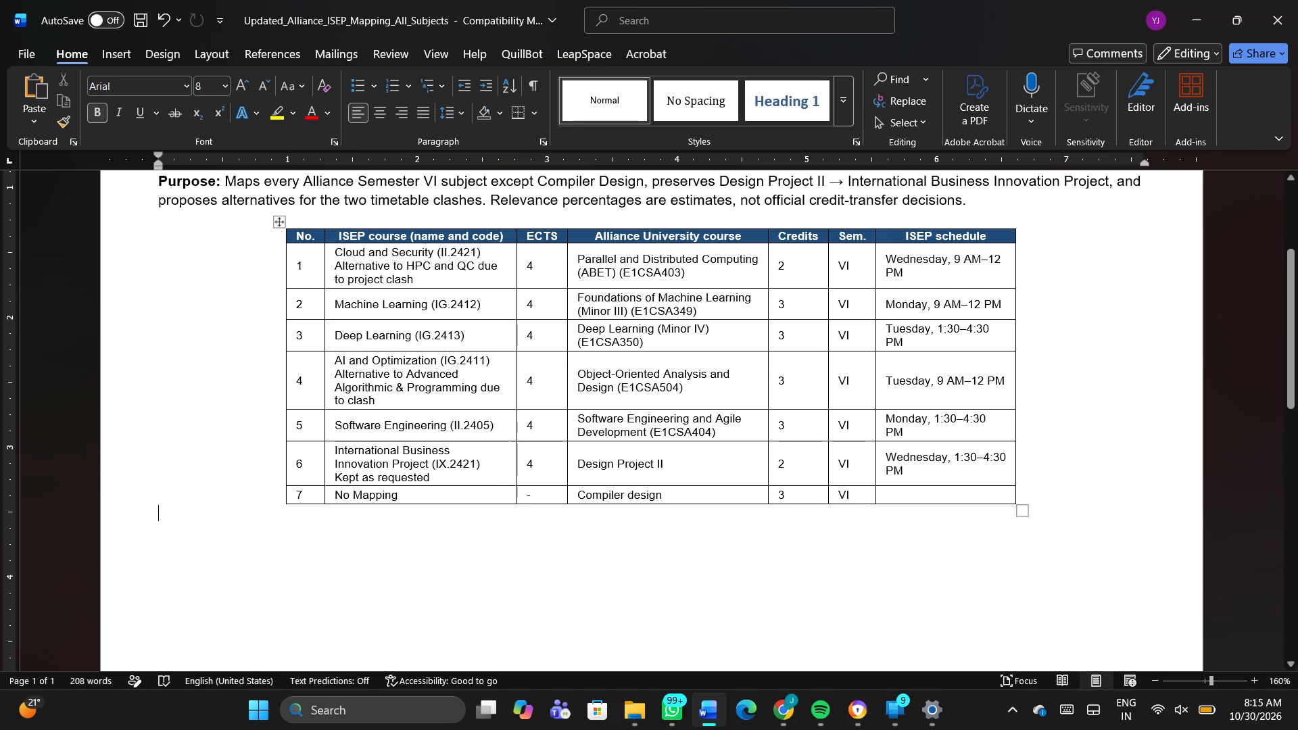
pyautogui.click(930, 497)
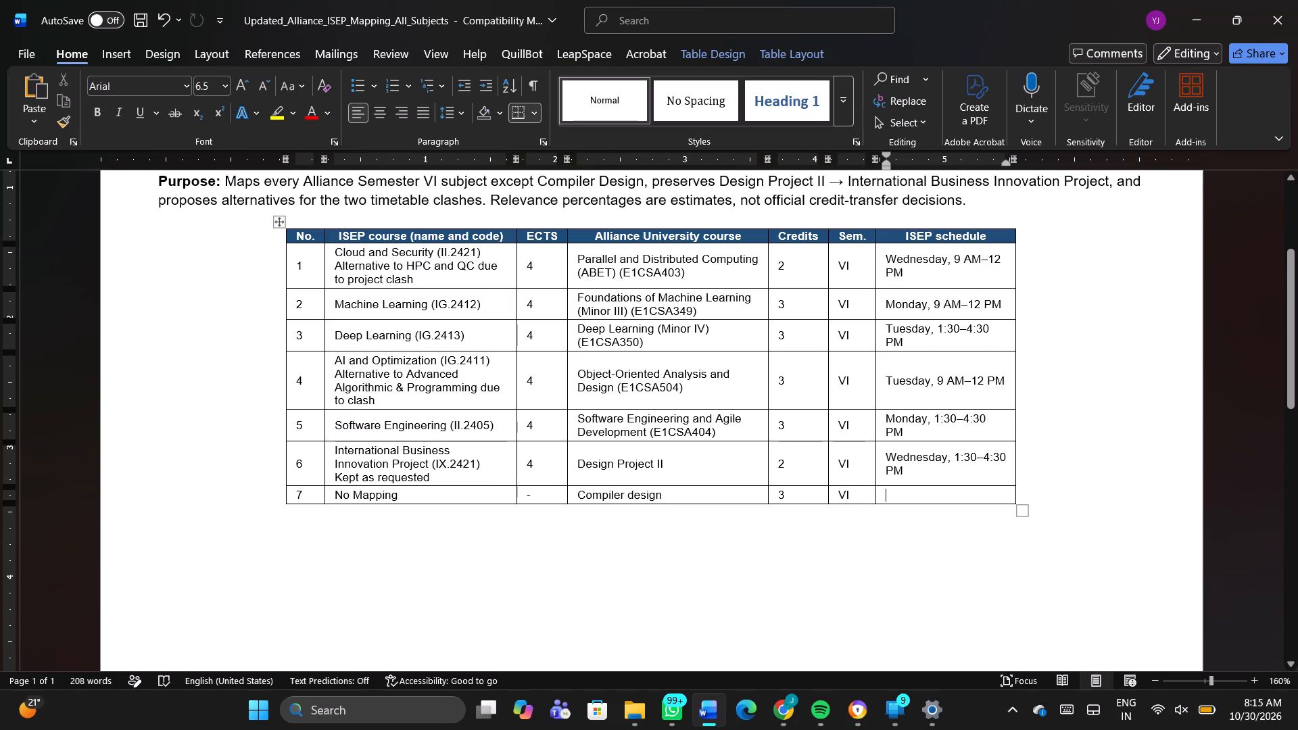
pyautogui.press('=')
pyautogui.press('BackSpace')
pyautogui.press('-')
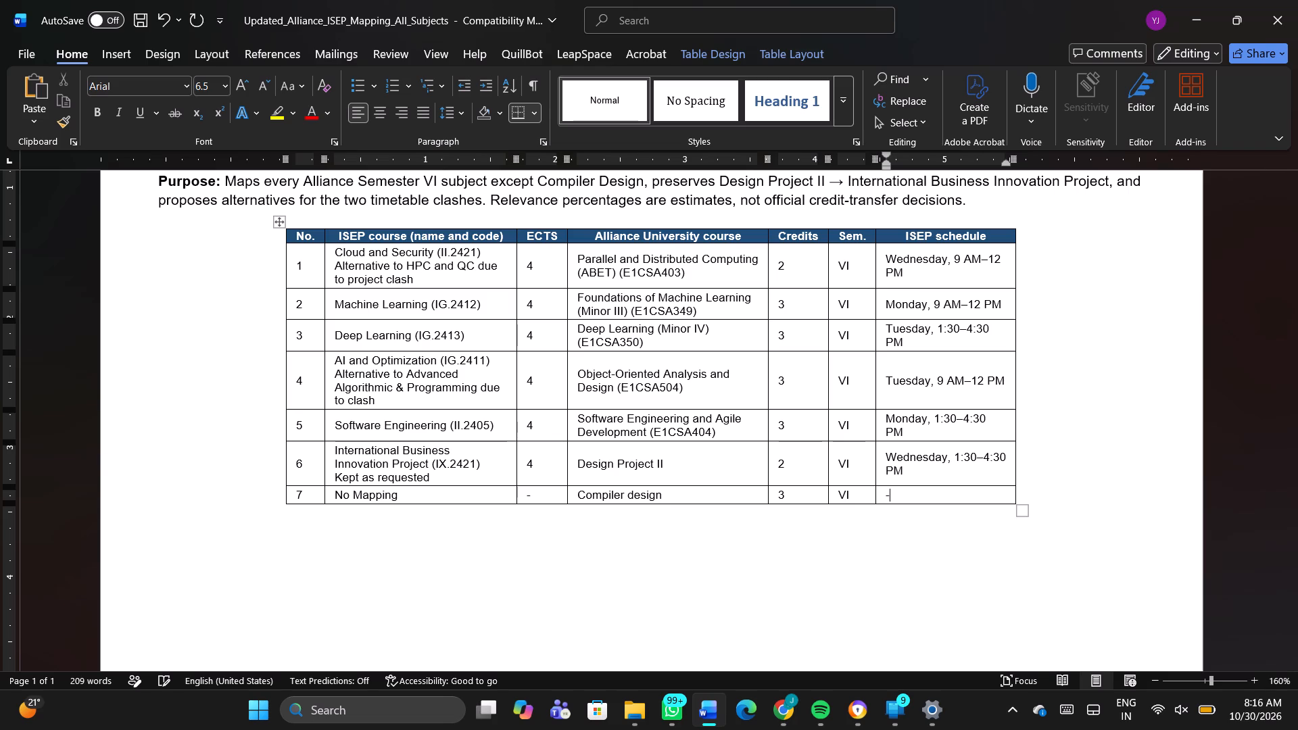
# Delete the entire "Purpose" paragraph between the B.Tech. subtitle and the course mapping table.
pyautogui.scroll(1, 1114, 375)
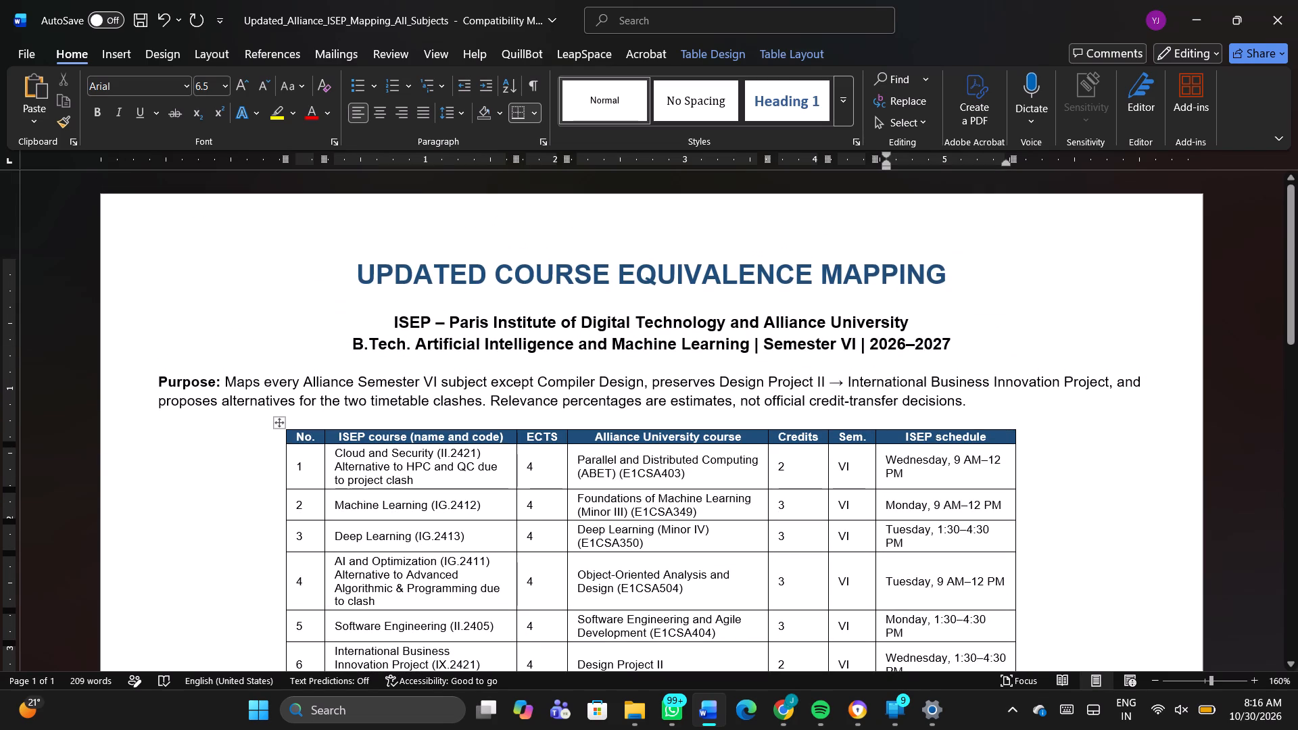
pyautogui.moveTo(969, 404); pyautogui.dragTo(410, 353)
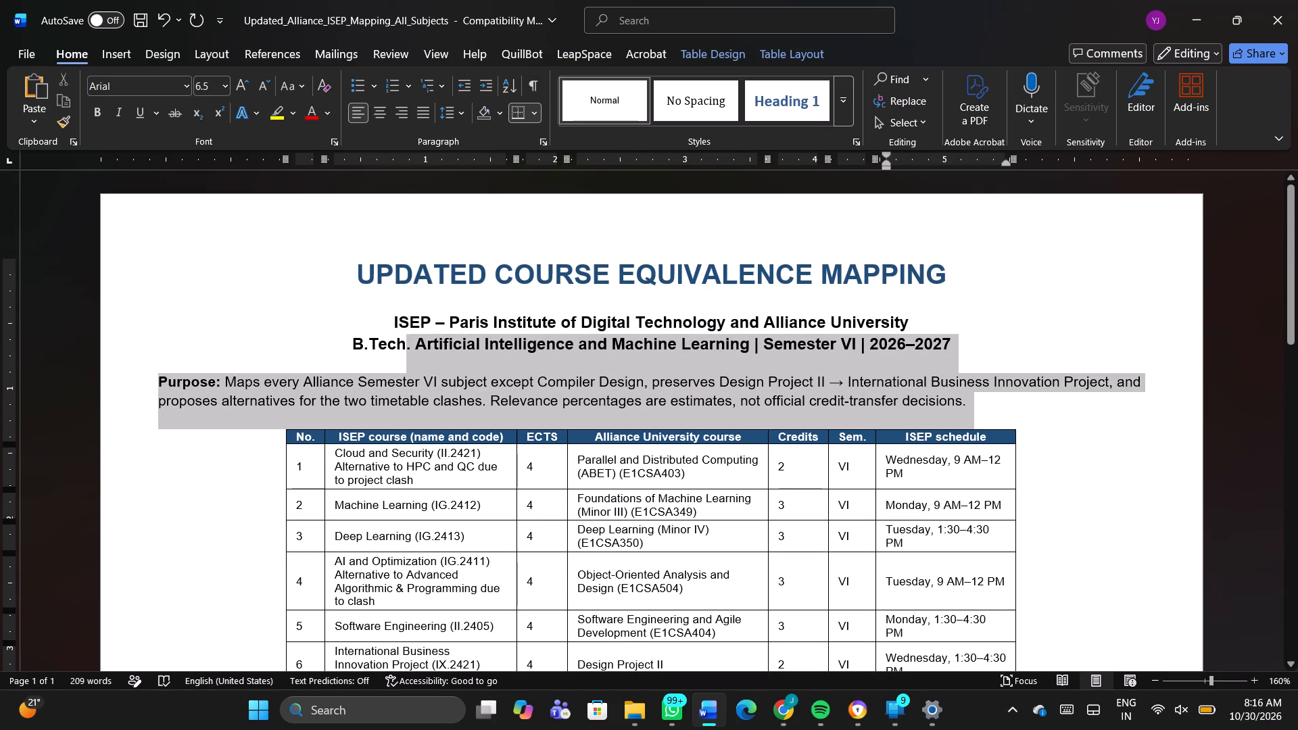
pyautogui.moveTo(410, 353); pyautogui.dragTo(402, 354)
pyautogui.click(977, 392)
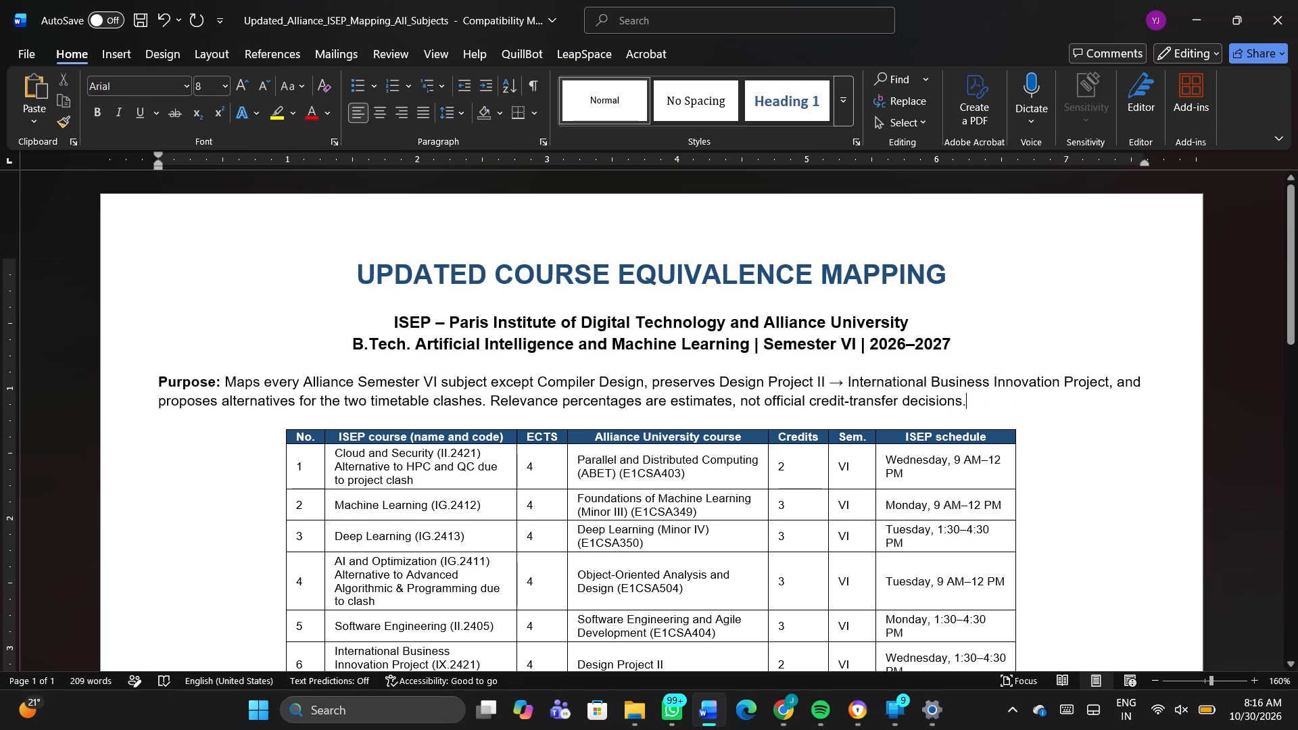
pyautogui.moveTo(983, 407); pyautogui.dragTo(286, 369)
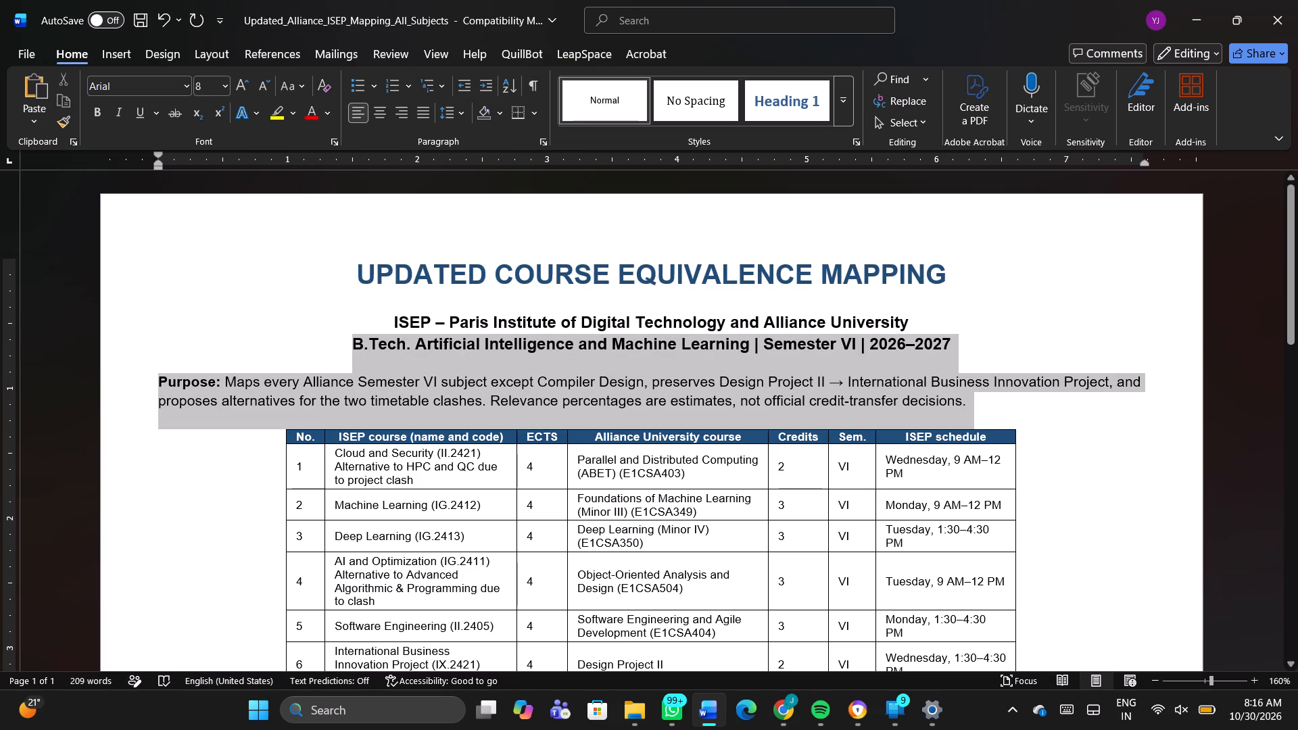
pyautogui.moveTo(286, 369); pyautogui.dragTo(151, 392)
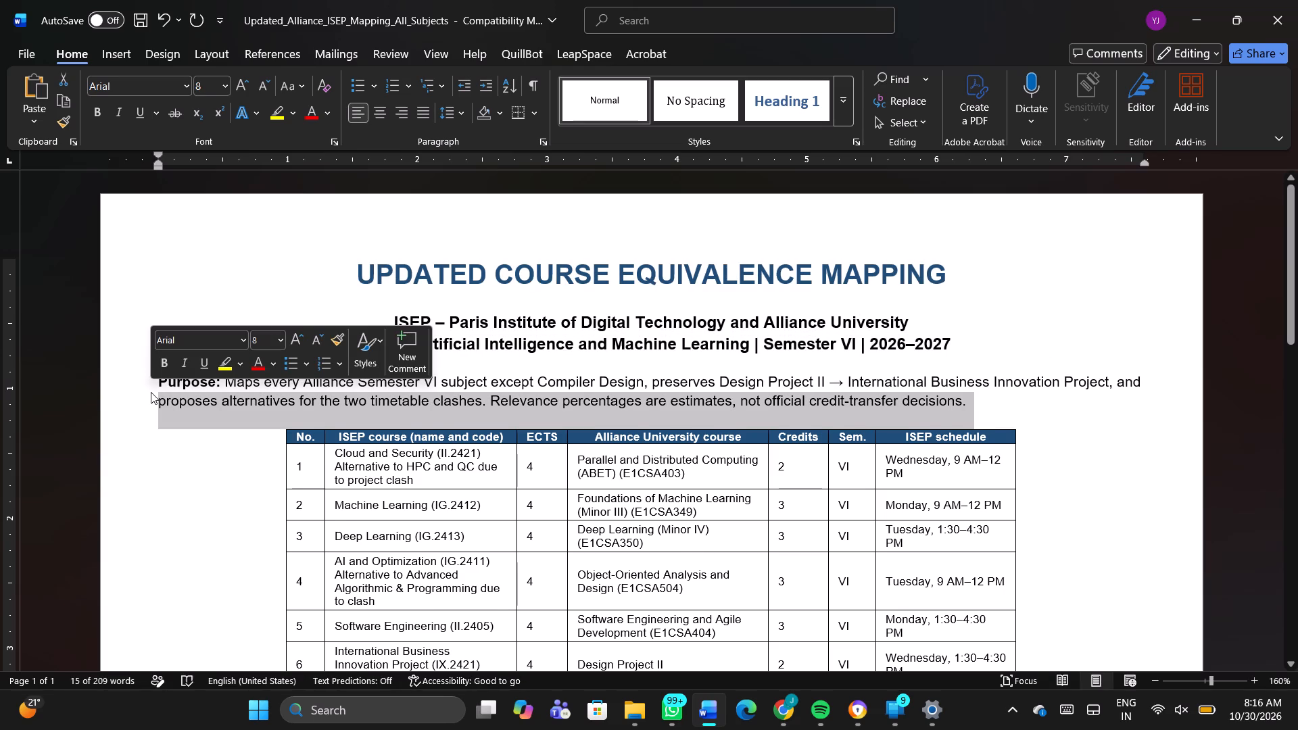
pyautogui.press('BackSpace')
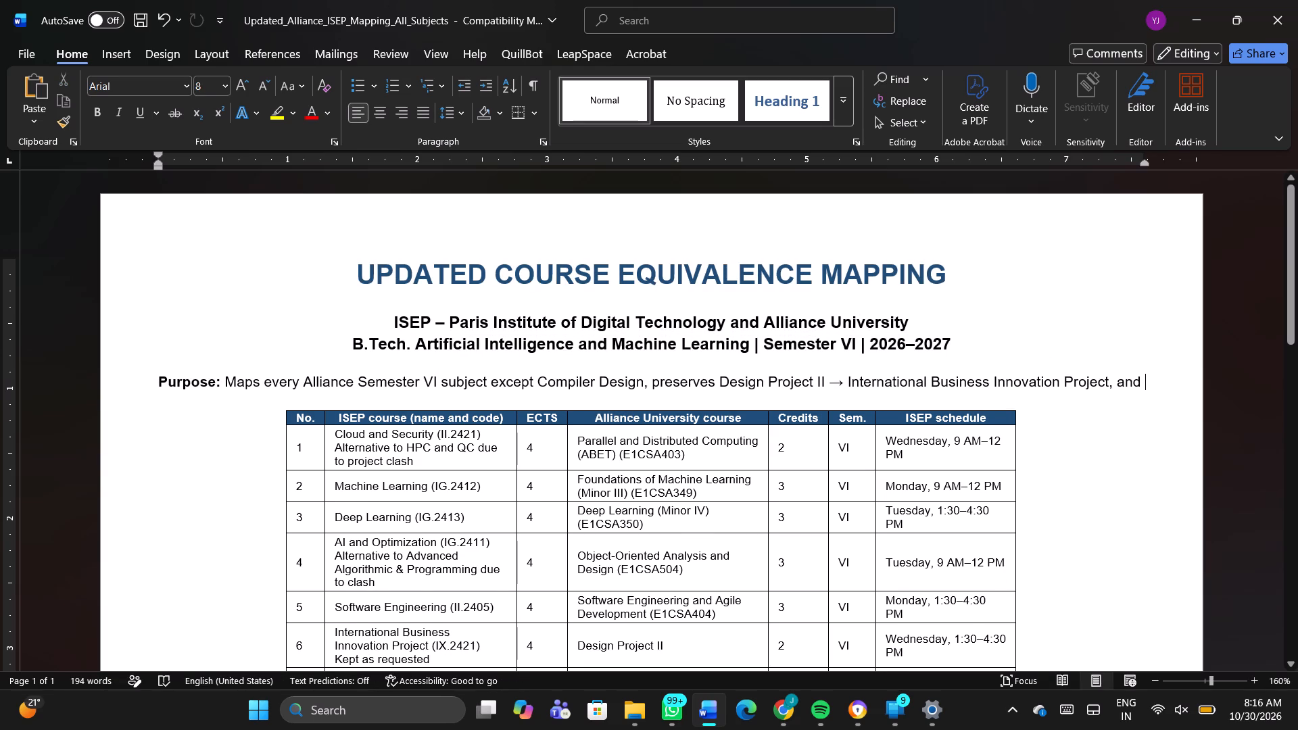
pyautogui.moveTo(161, 376); pyautogui.dragTo(943, 376)
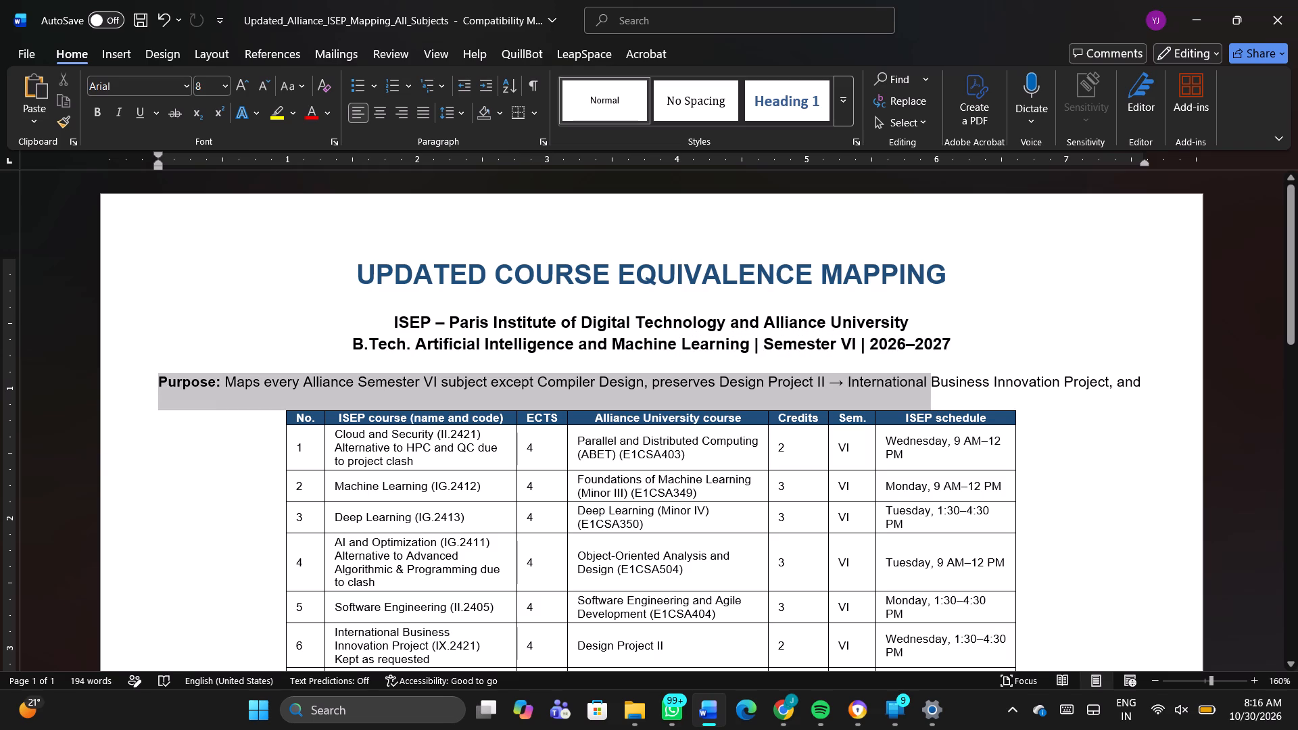
pyautogui.moveTo(943, 376); pyautogui.dragTo(1151, 377)
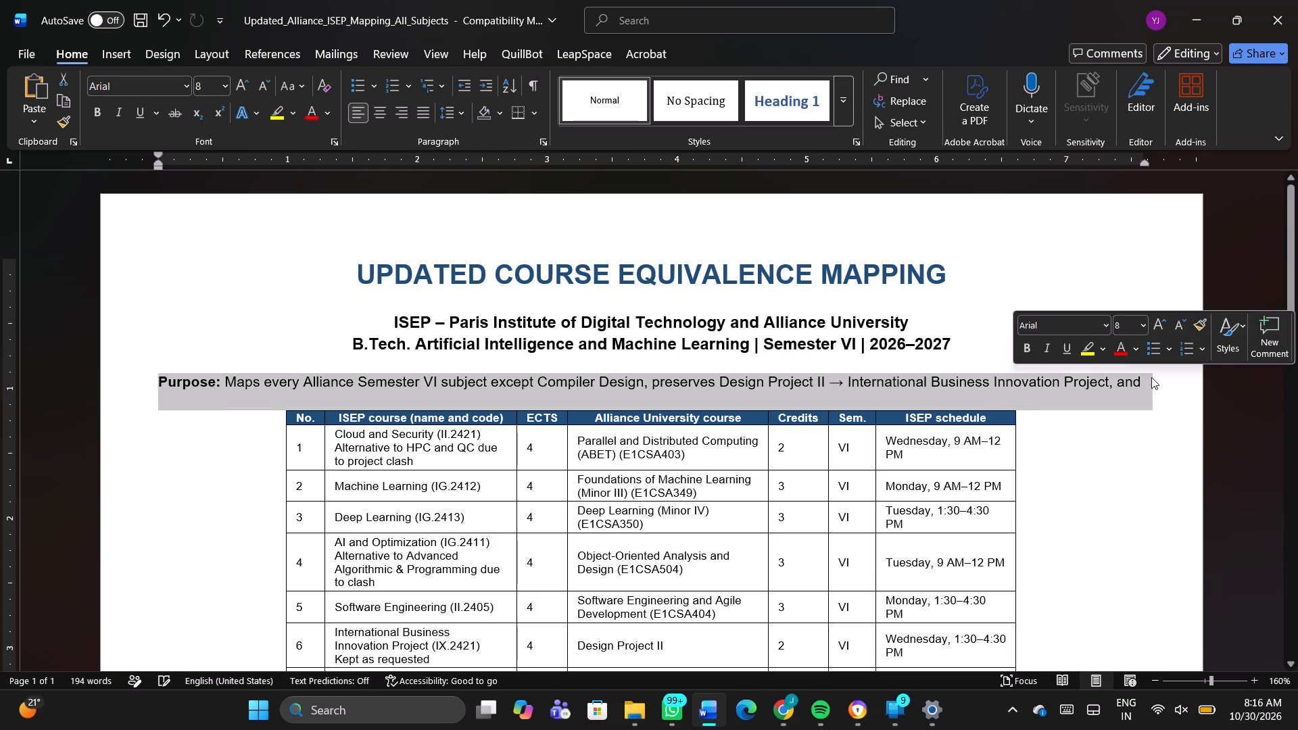
pyautogui.press('BackSpace')
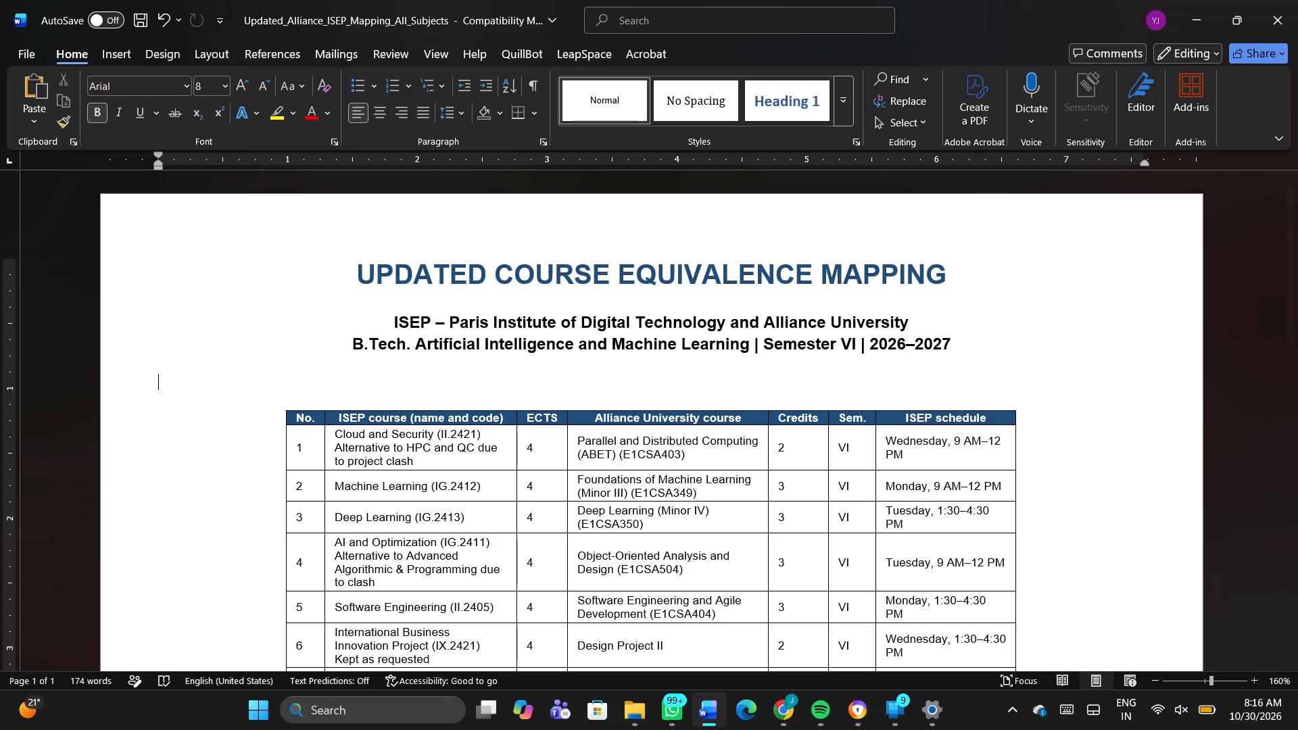
pyautogui.scroll(-2, 1151, 377)
pyautogui.click(982, 343)
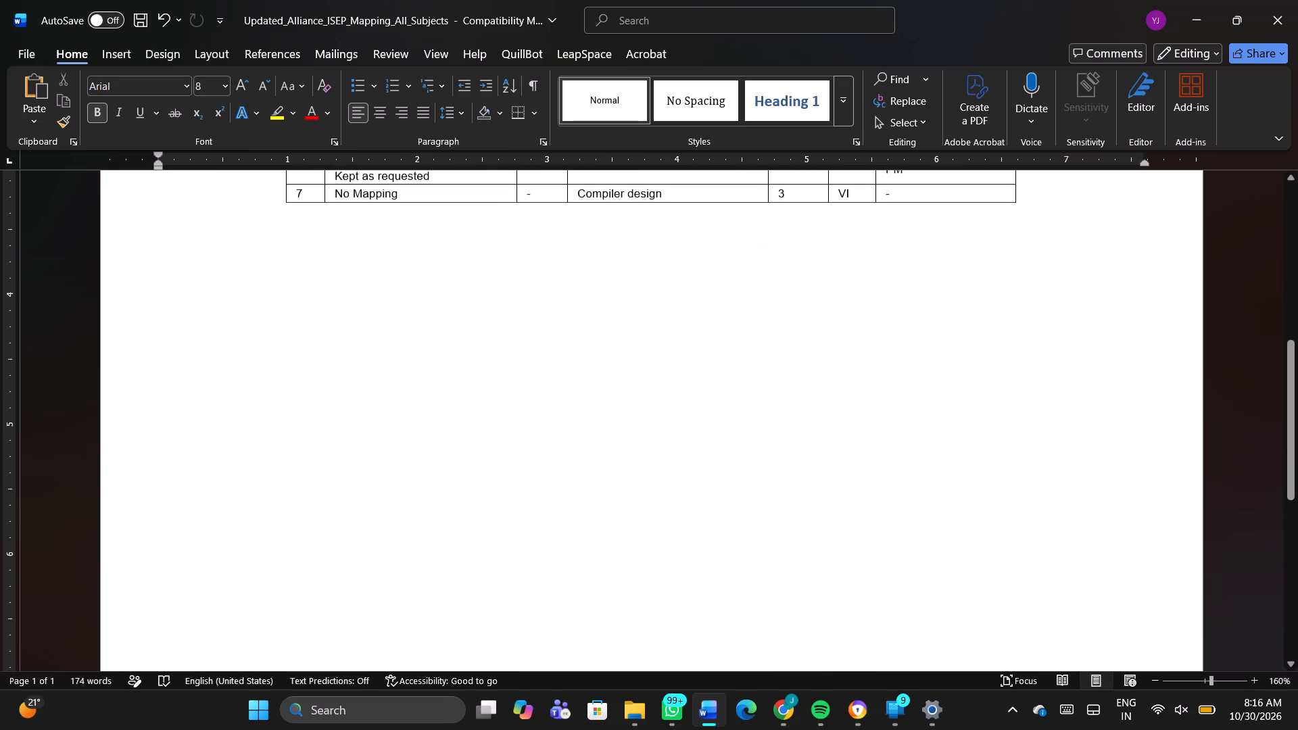
# Switch to Chrome and reset the Faculty-Wise Teaching Schedule form to clear the selected professor.
pyautogui.click(793, 714)
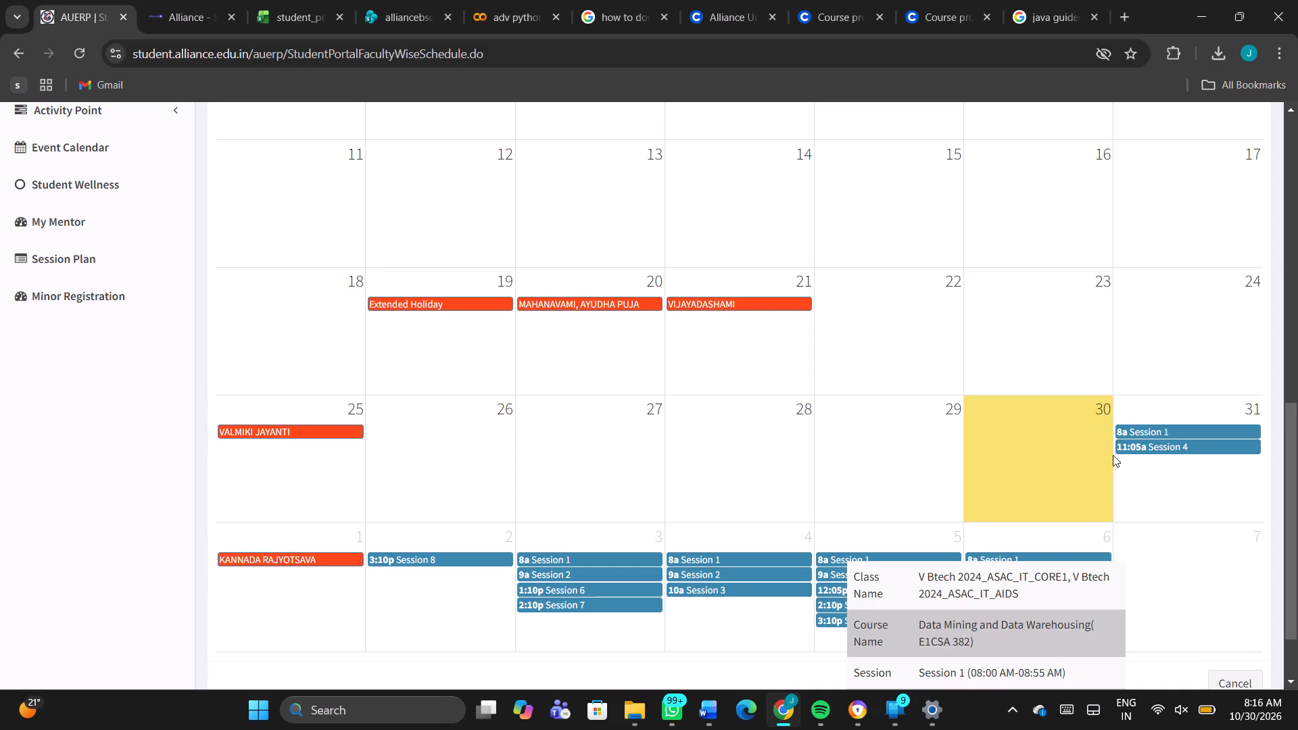
pyautogui.click(1128, 462)
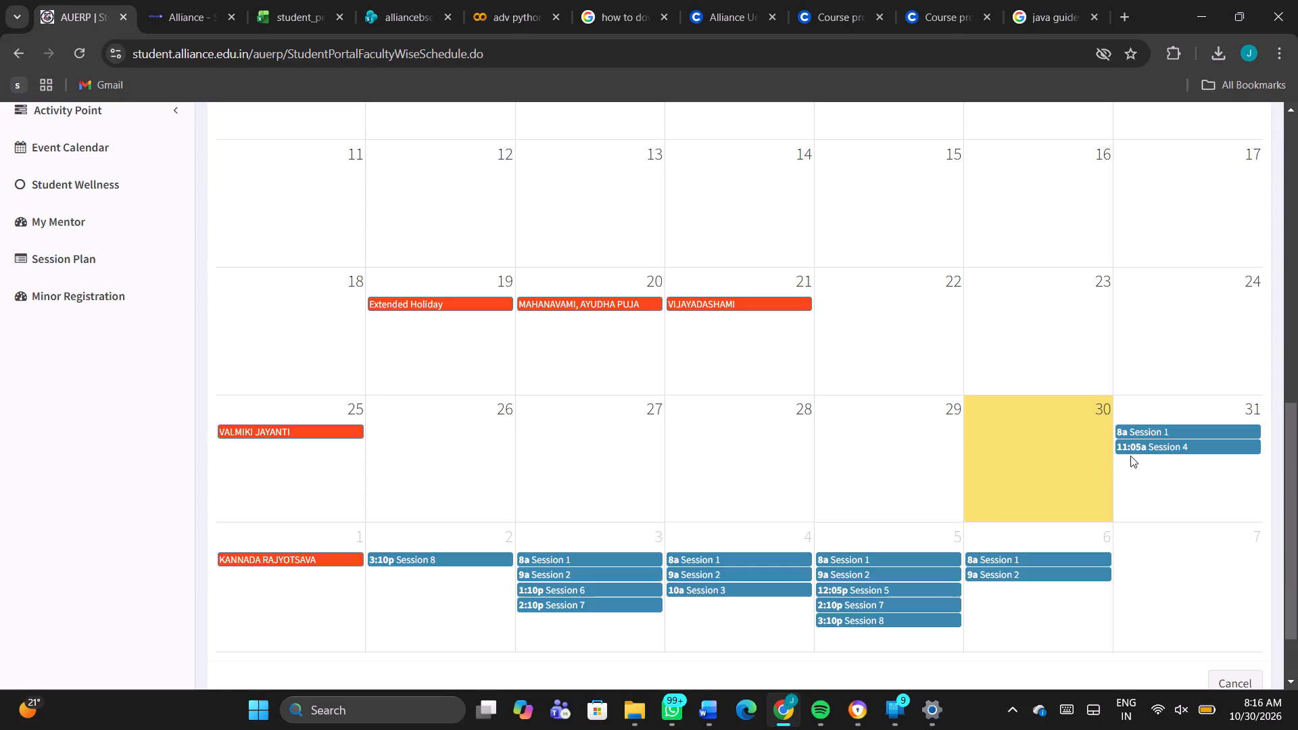
pyautogui.scroll(4, 692, 429)
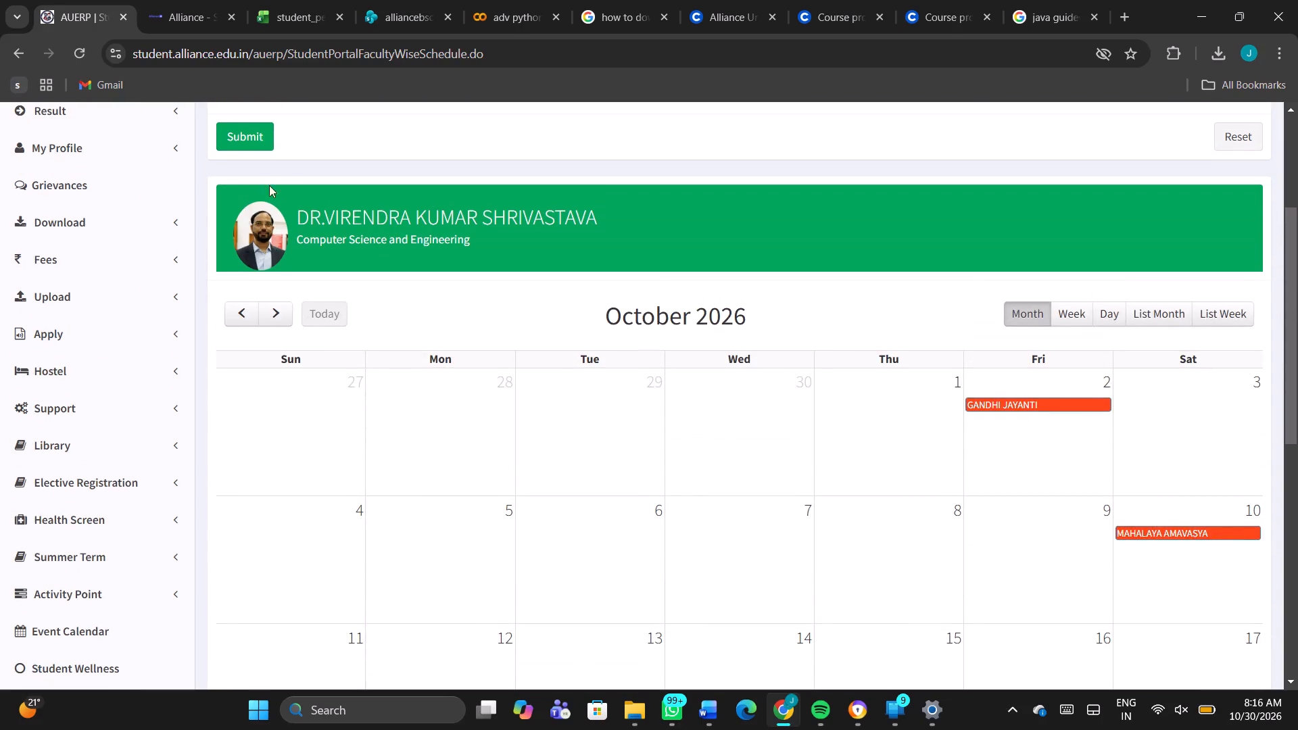
pyautogui.scroll(3, 402, 276)
pyautogui.click(454, 297)
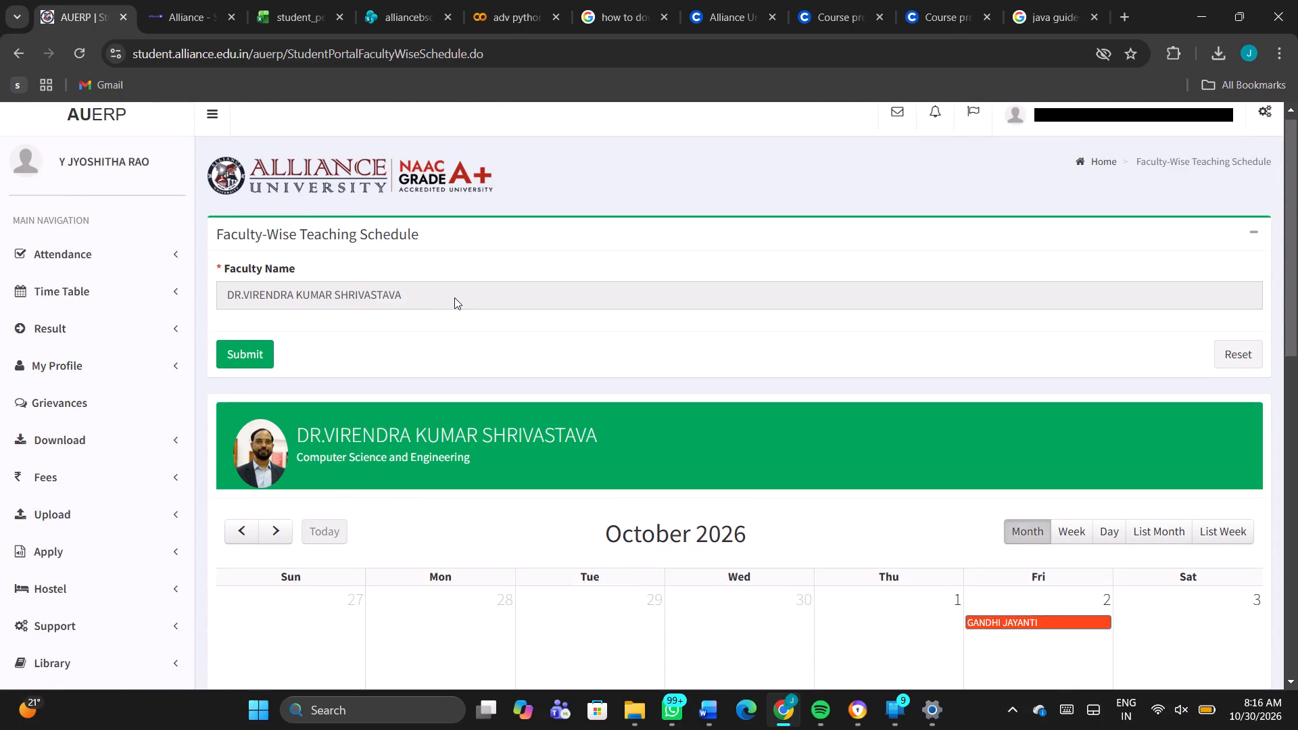
pyautogui.click(1241, 362)
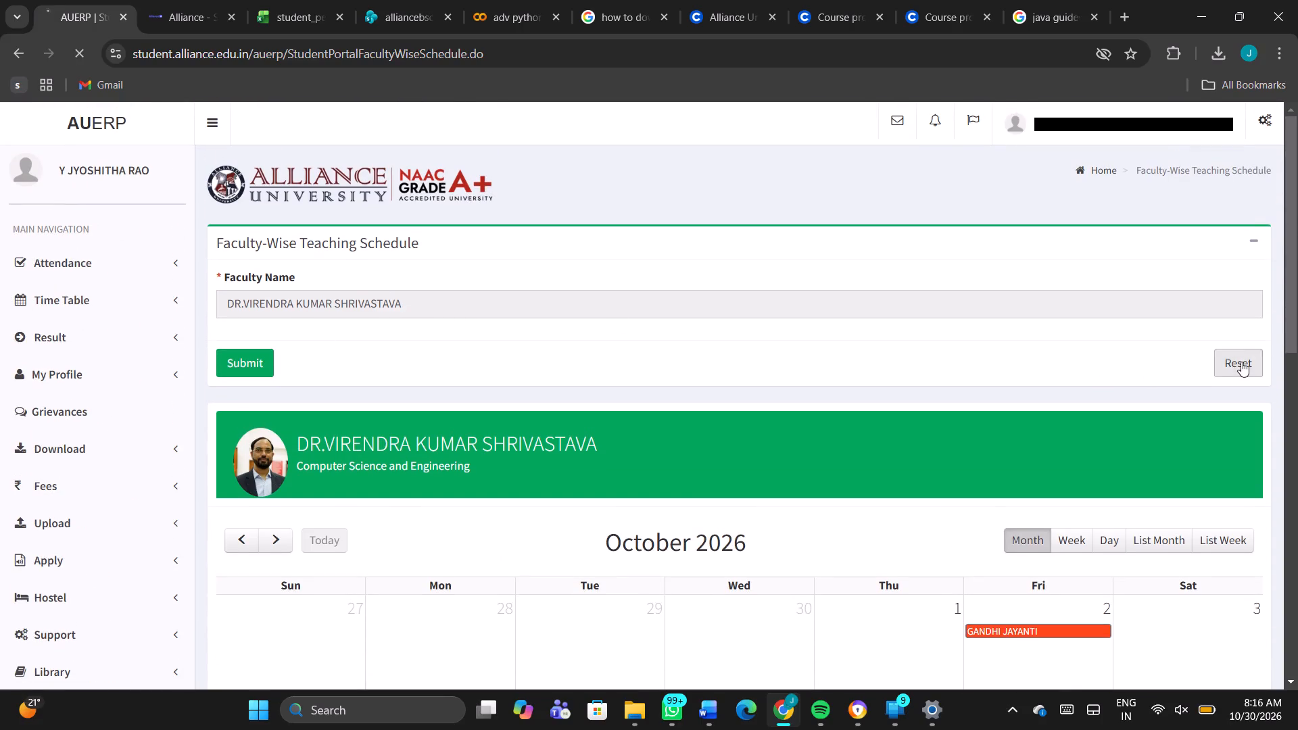
# Search faculty names for "kumar ku", load the second matching professor's teaching schedule, and examine the late October and early November sessions.
pyautogui.click(878, 313)
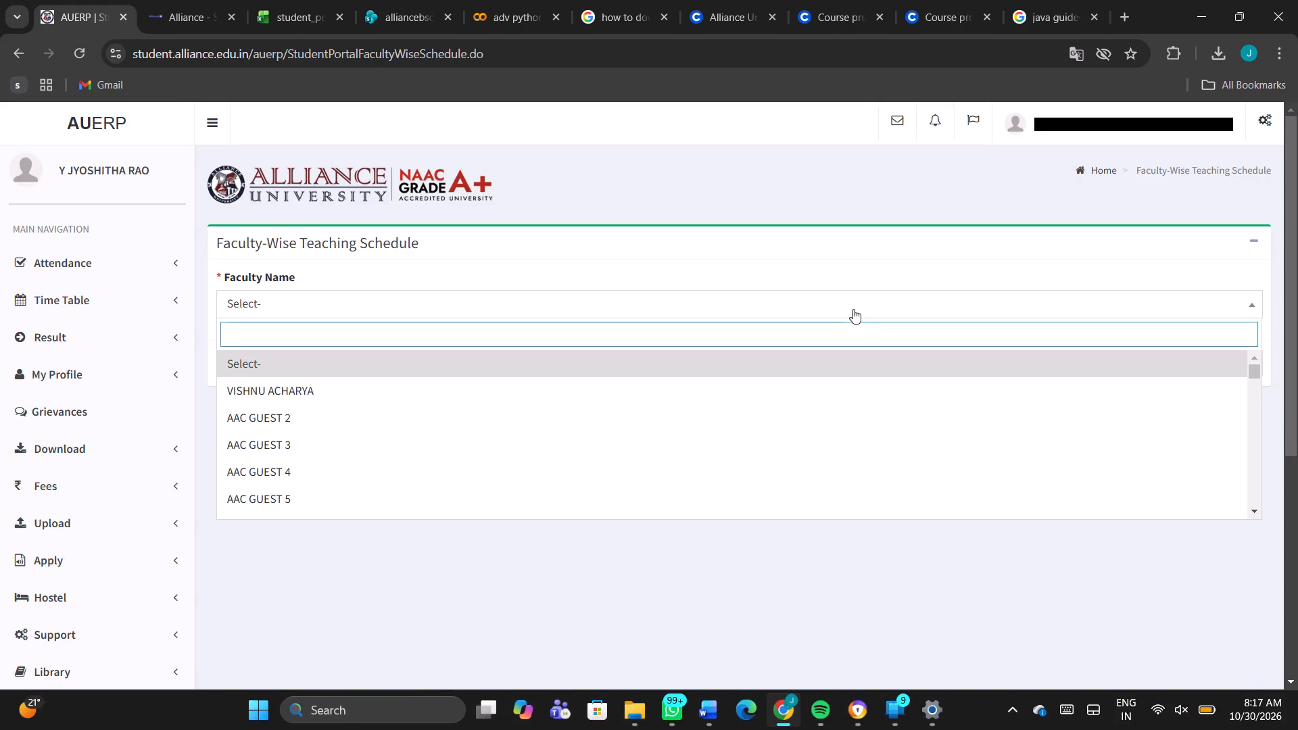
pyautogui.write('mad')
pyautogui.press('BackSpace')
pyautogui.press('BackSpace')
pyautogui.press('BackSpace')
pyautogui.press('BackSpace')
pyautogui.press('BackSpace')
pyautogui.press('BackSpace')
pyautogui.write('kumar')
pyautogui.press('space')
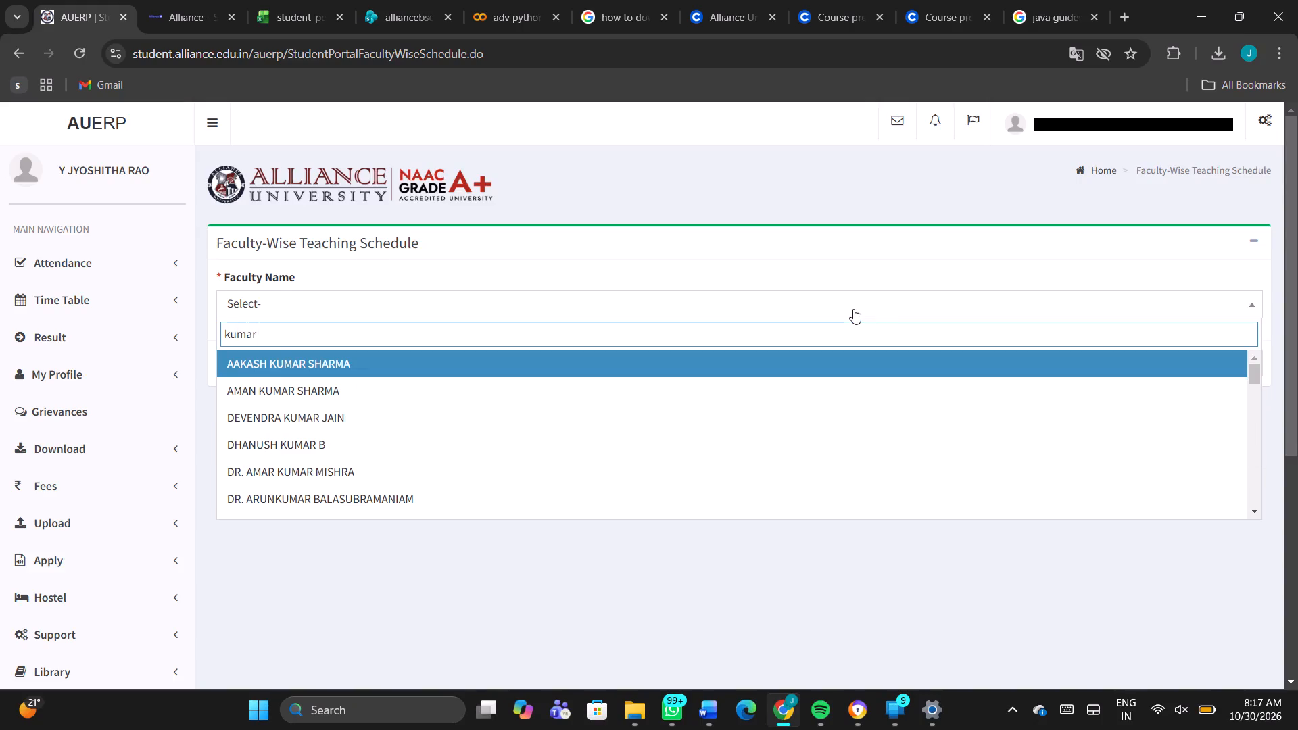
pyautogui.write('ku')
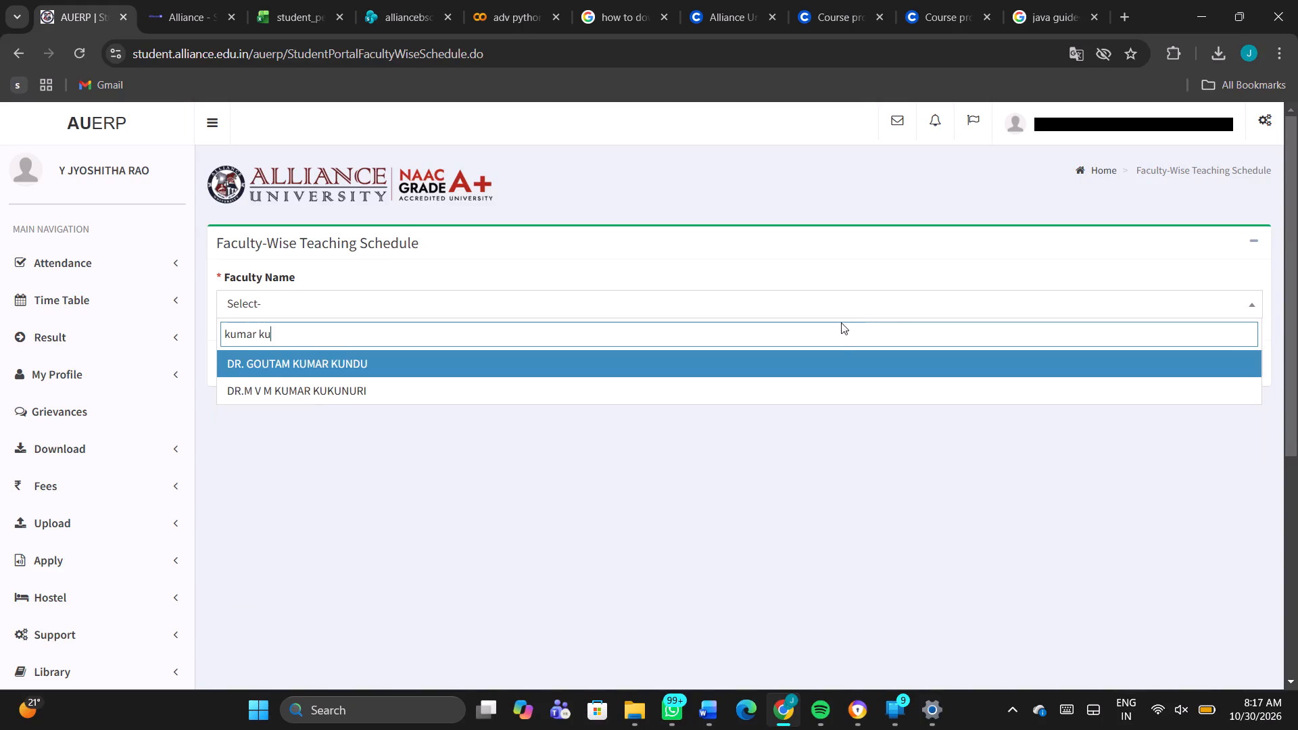
pyautogui.click(835, 383)
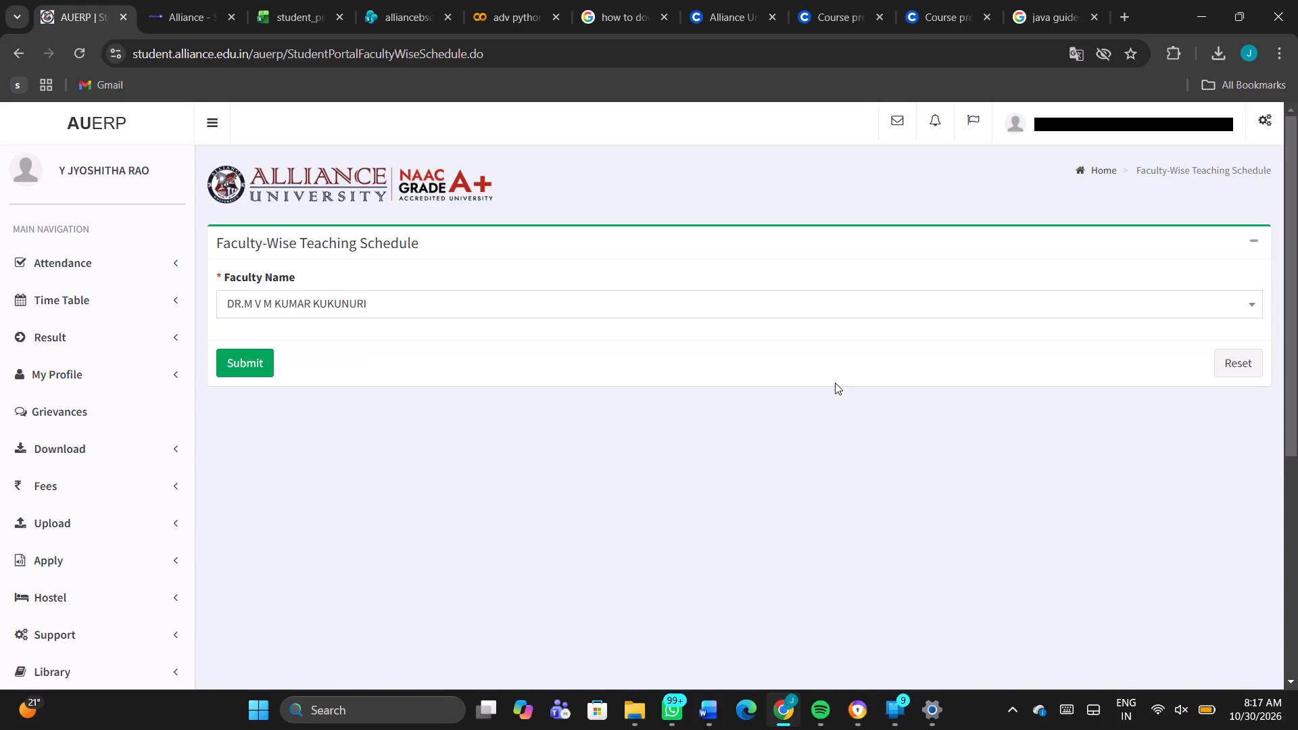
pyautogui.click(253, 362)
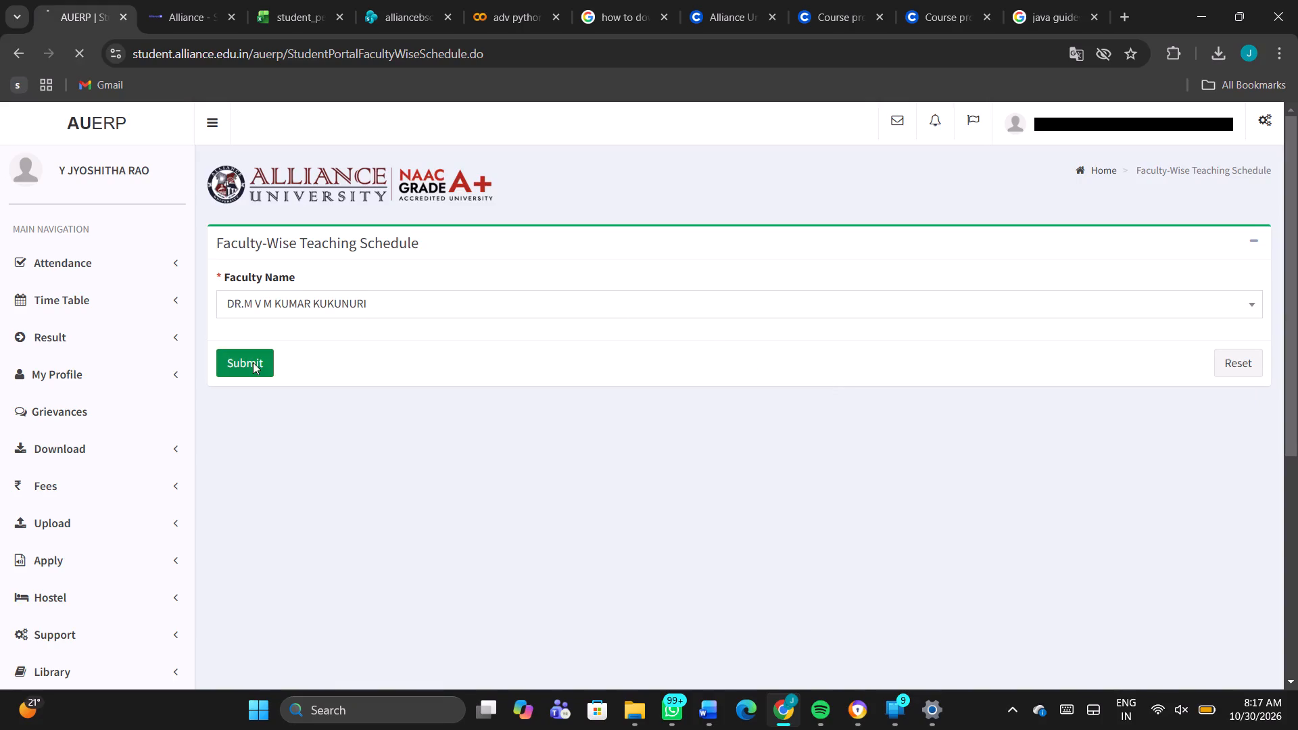
pyautogui.scroll(-6, 439, 487)
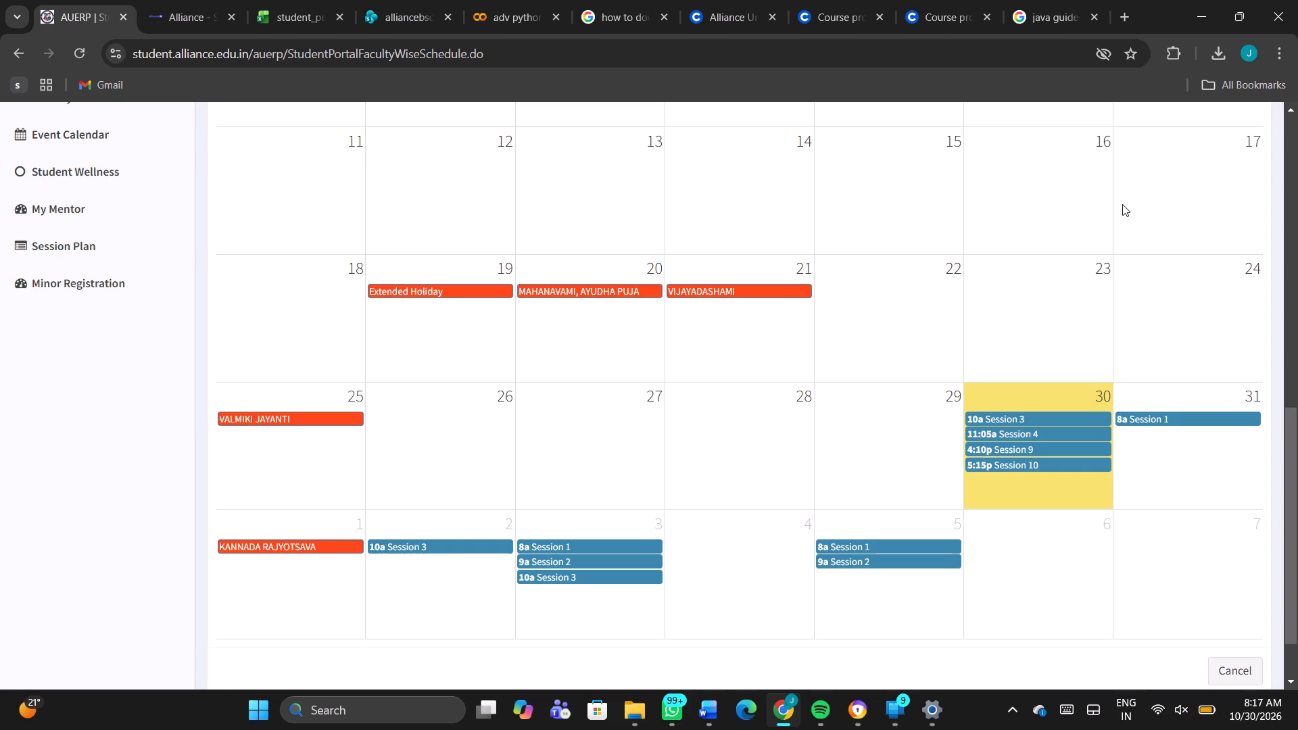
pyautogui.click(777, 714)
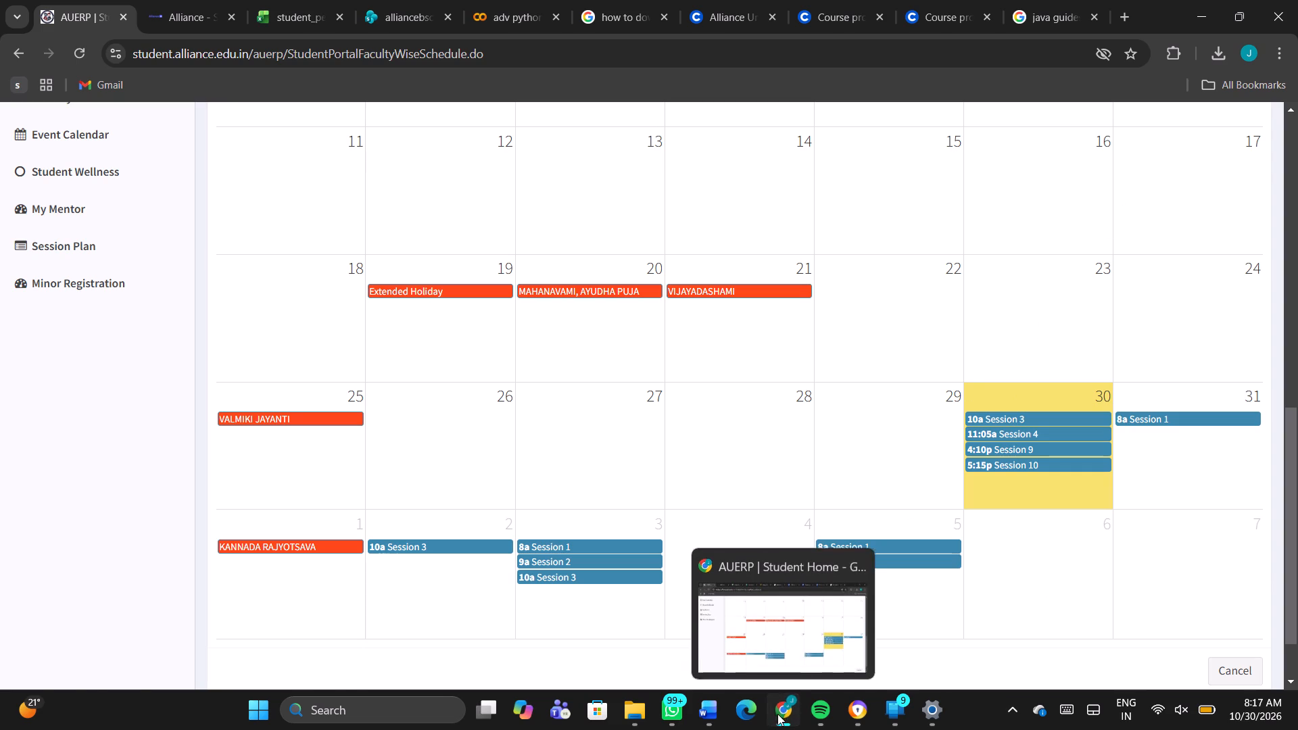
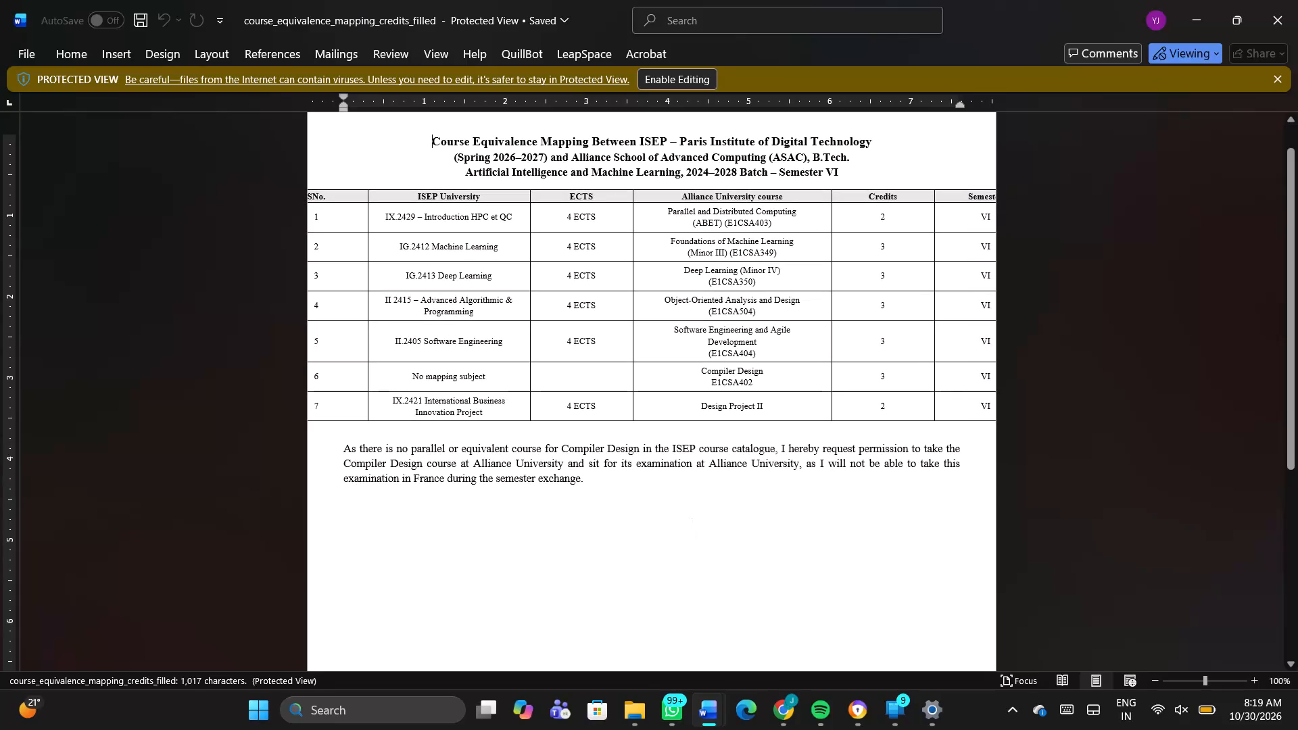
# Copy the Compiler Design permission-request paragraph from course_equivalence_mapping_credits_filled and paste it three lines down below the table in Updated_Alliance_ISEP_Mapping_All_Subjects.
pyautogui.moveTo(595, 479); pyautogui.dragTo(579, 478)
pyautogui.moveTo(579, 478); pyautogui.dragTo(330, 443)
pyautogui.hotkey('ctrl', 'v')
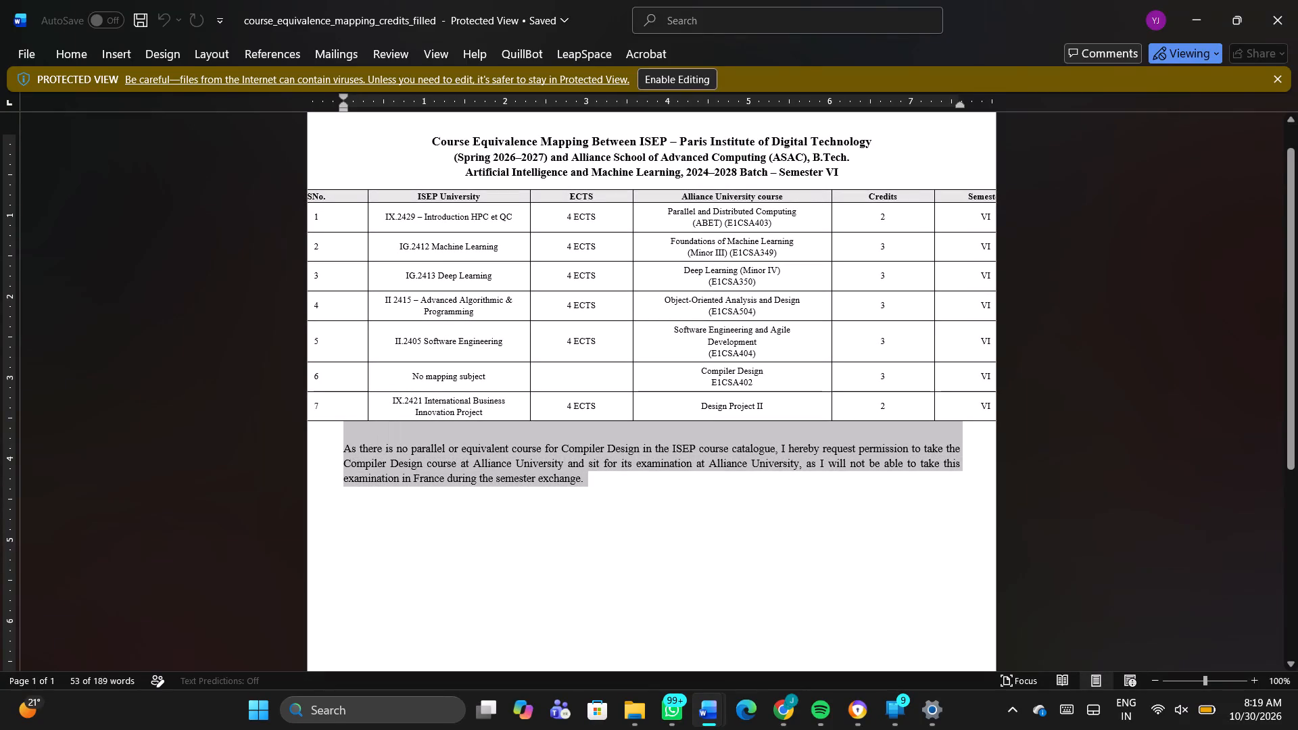
pyautogui.hotkey('ctrl', 'c')
pyautogui.hotkey('ctrl', 'c')
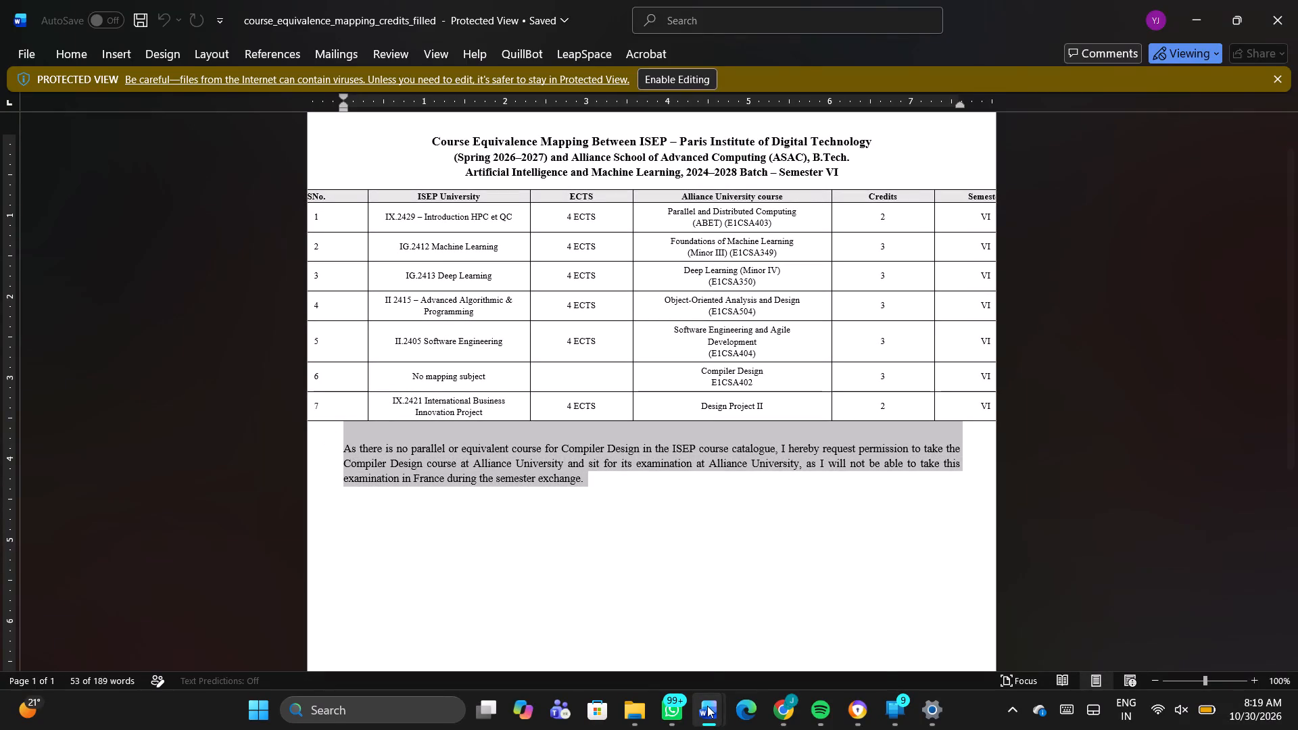
pyautogui.click(644, 623)
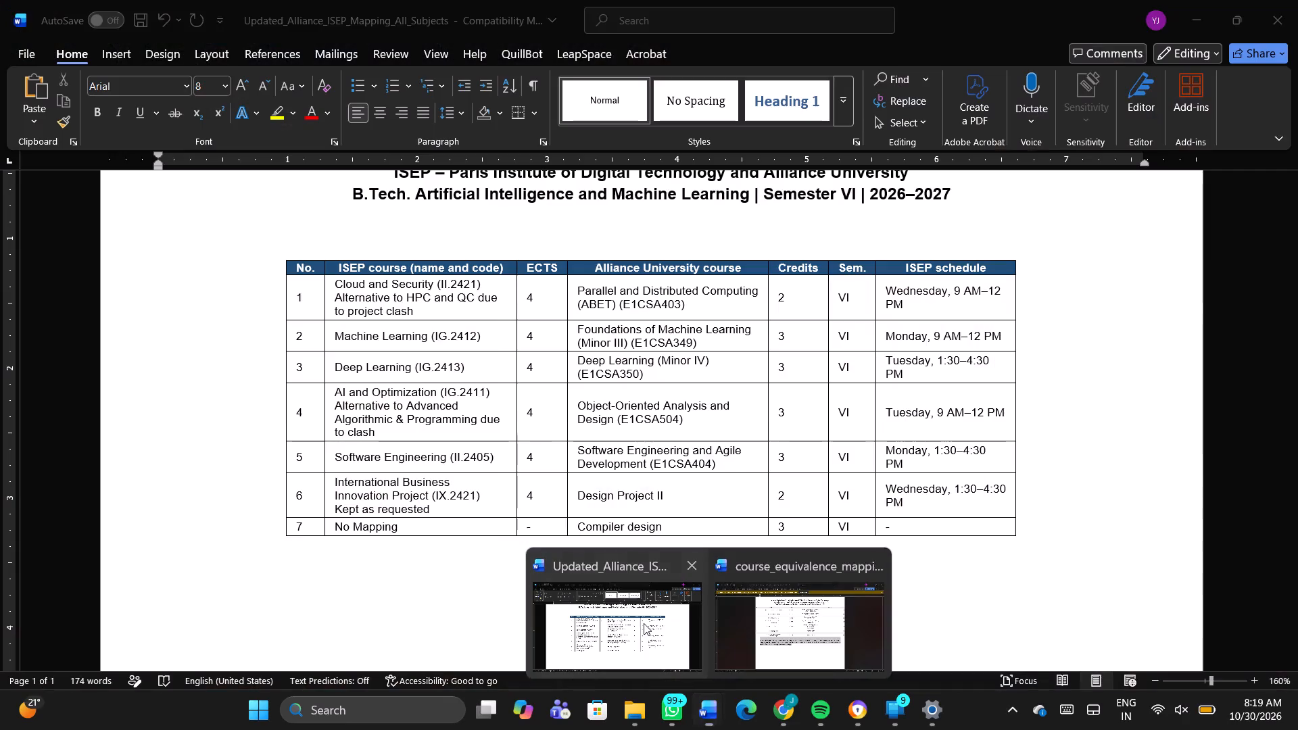
pyautogui.press('Down')
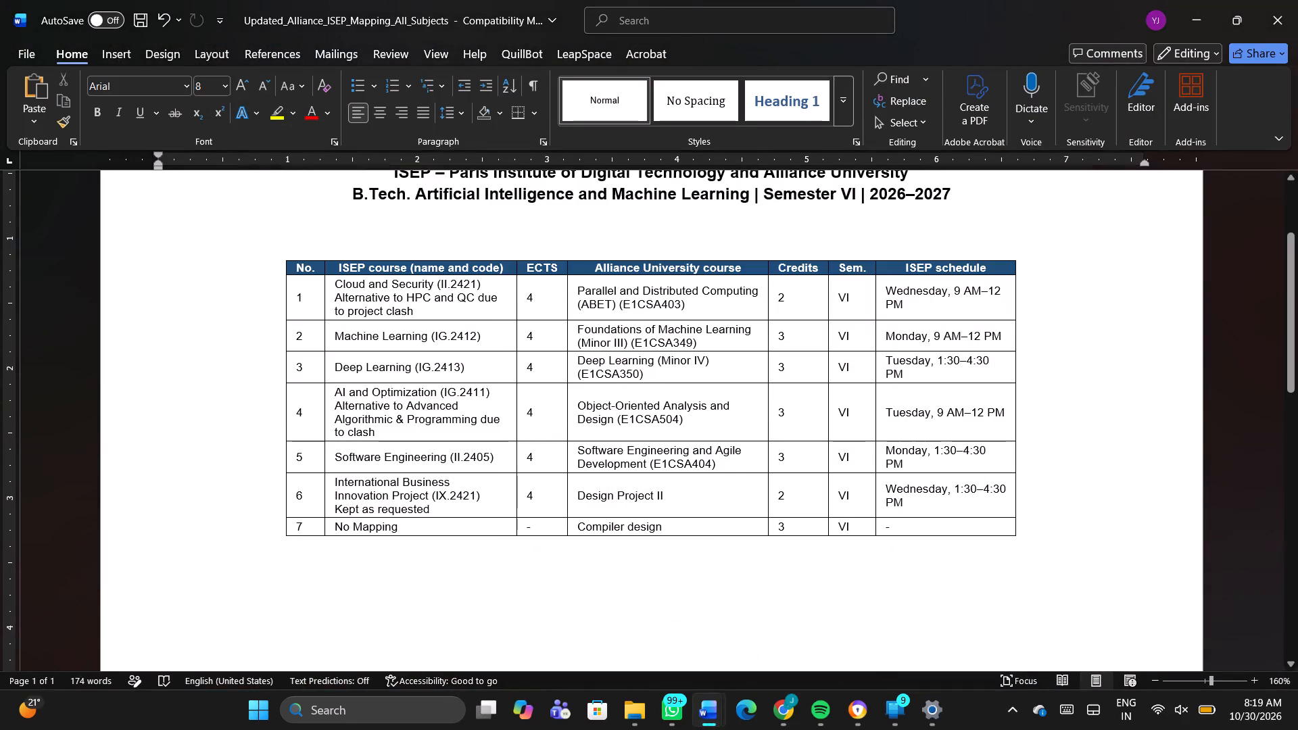
pyautogui.press('Return')
pyautogui.press('Return')
pyautogui.press('Return')
pyautogui.hotkey('ctrl', 'c')
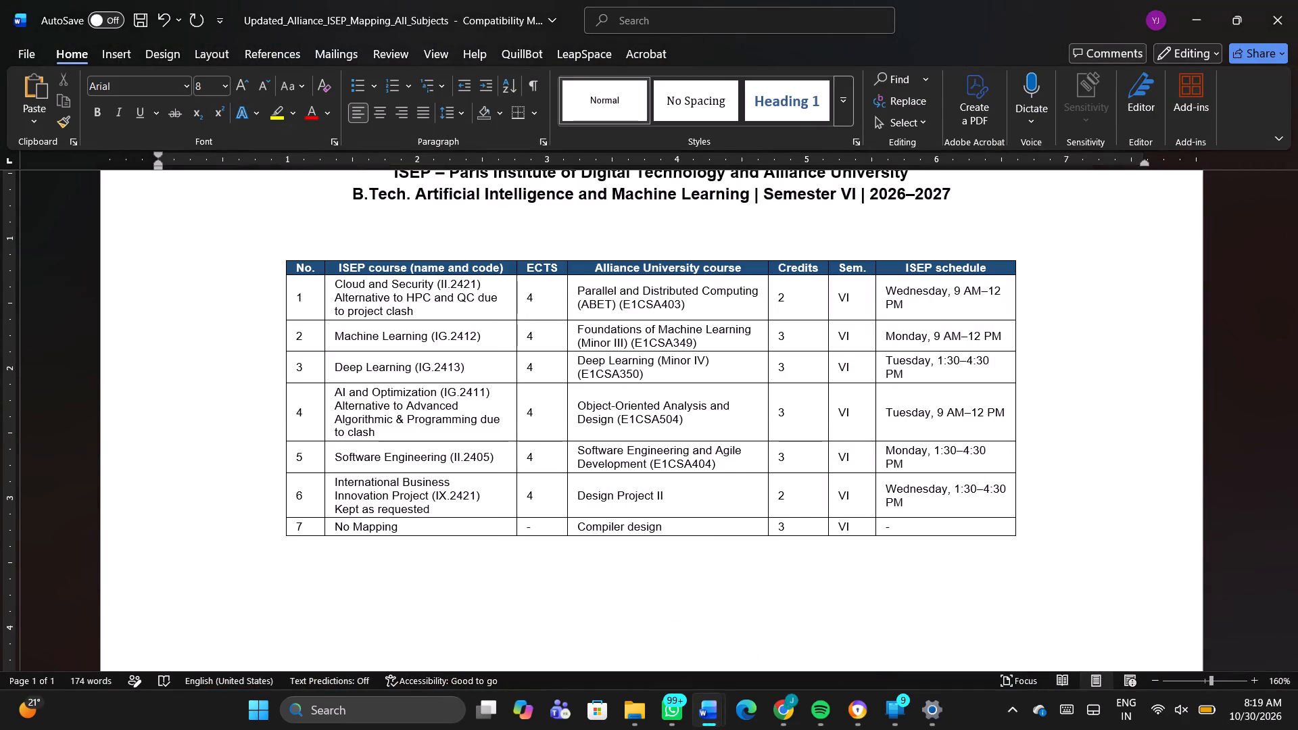
pyautogui.hotkey('ctrl', 'v')
# Replace the updated mapping's title and subtitle lines with the three-line heading copied from course_equivalence_mapping_credits_filled.
pyautogui.scroll(1, 500, 527)
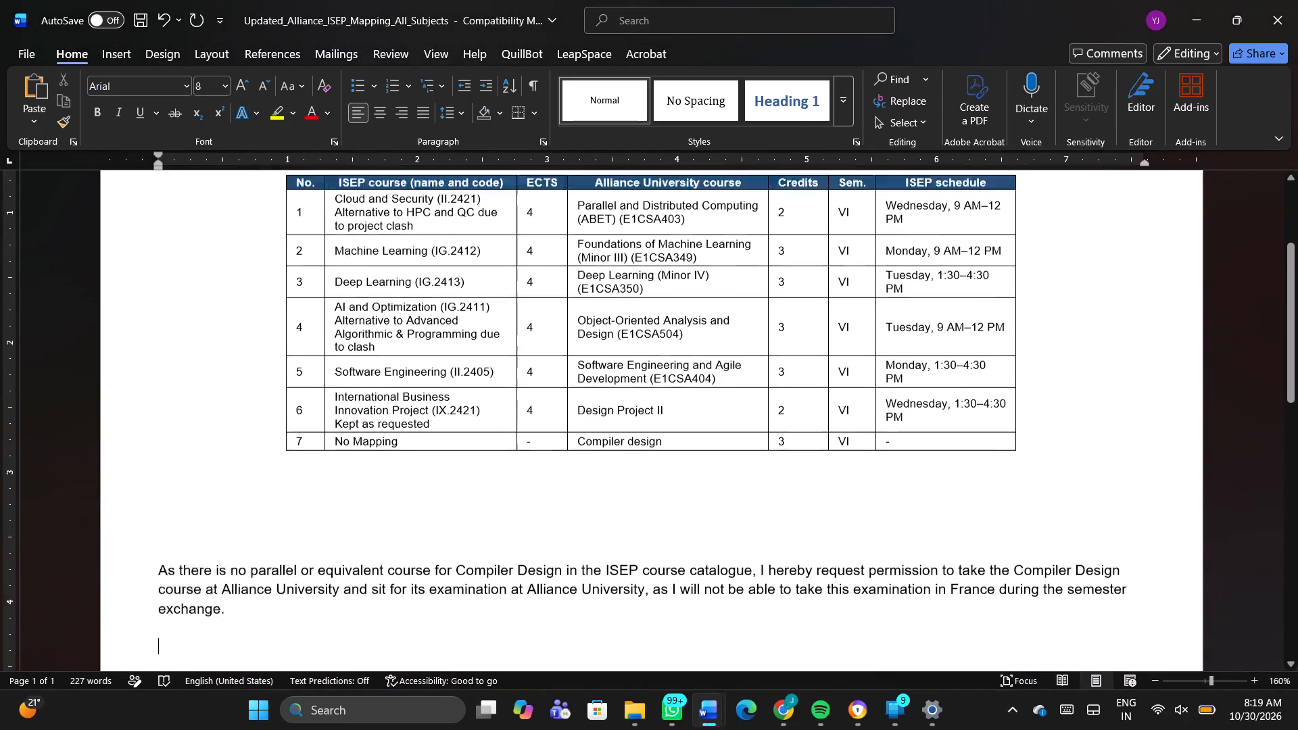
pyautogui.scroll(1, 500, 527)
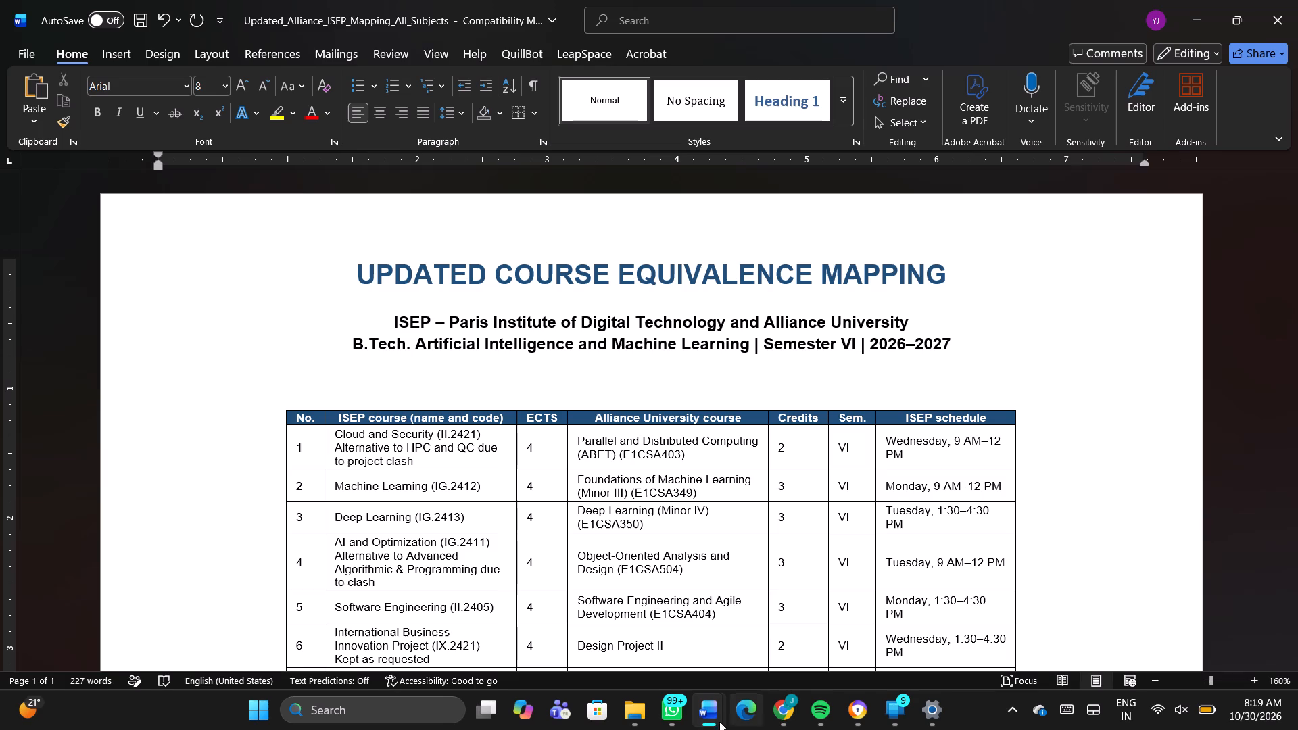
pyautogui.click(646, 631)
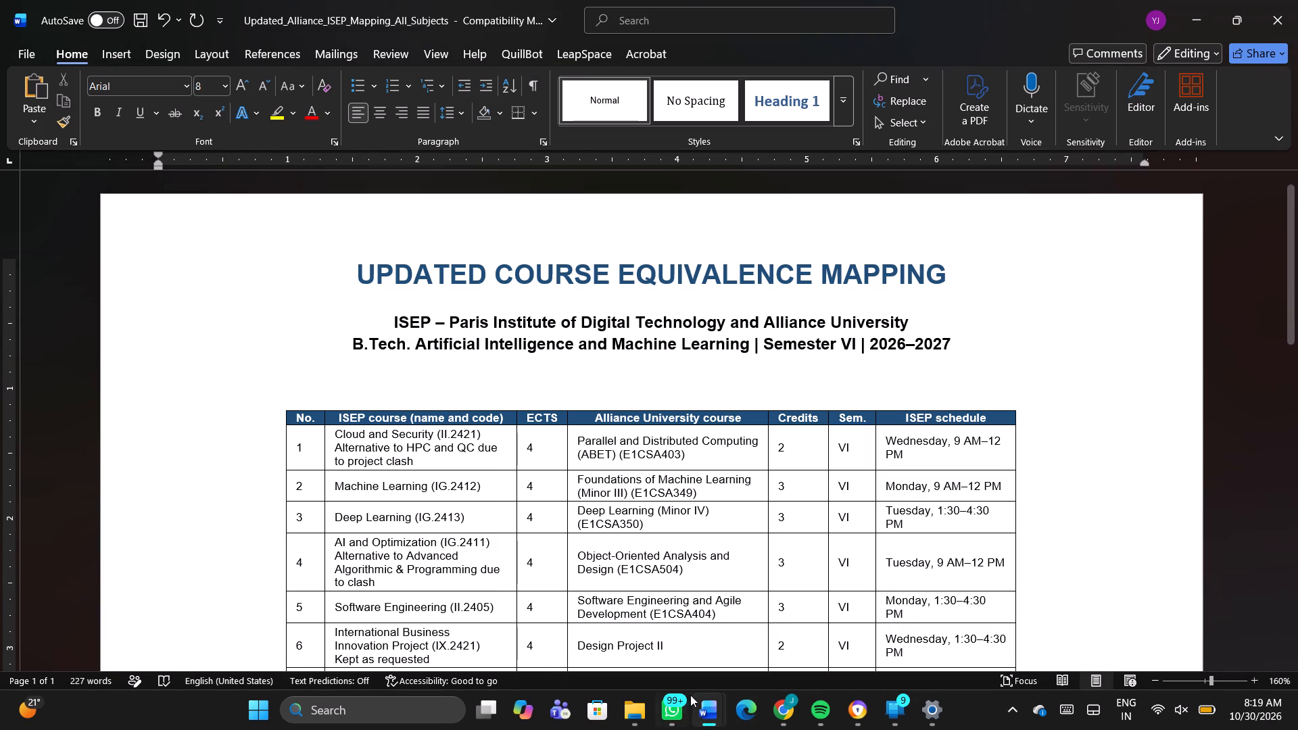
pyautogui.click(800, 616)
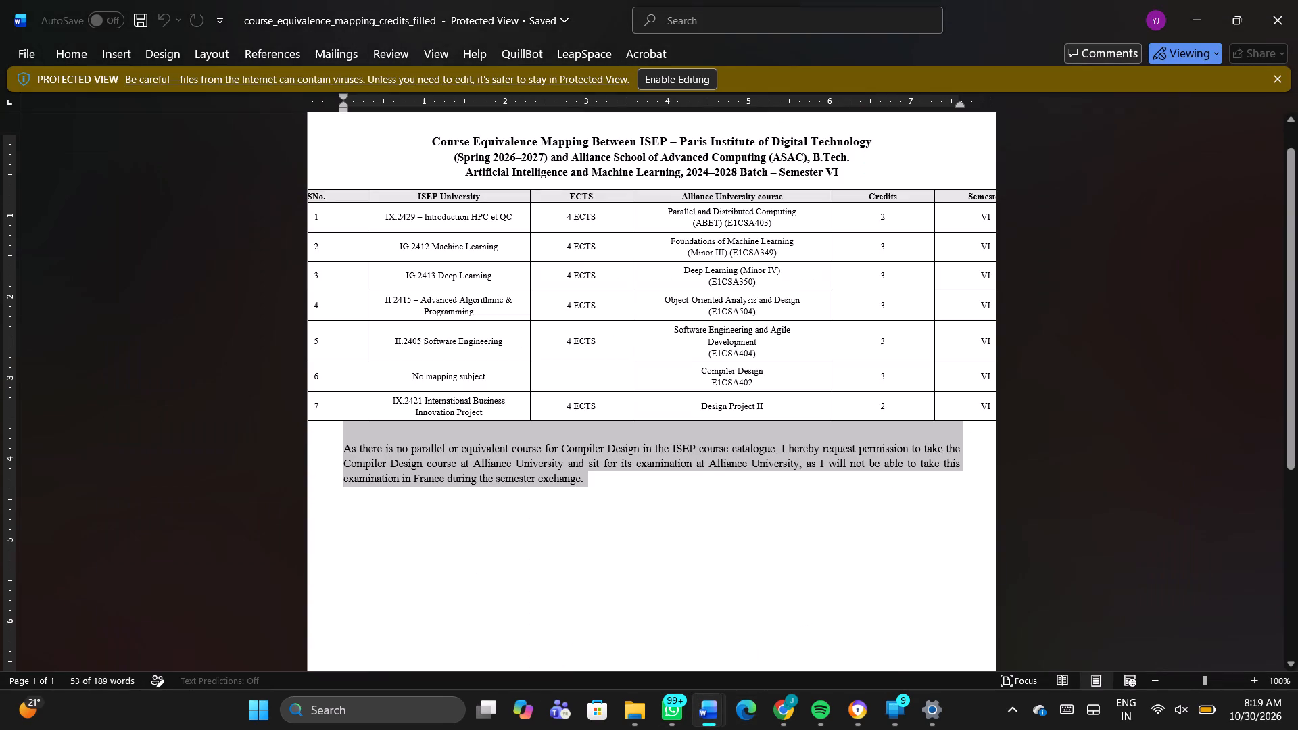
pyautogui.click(848, 174)
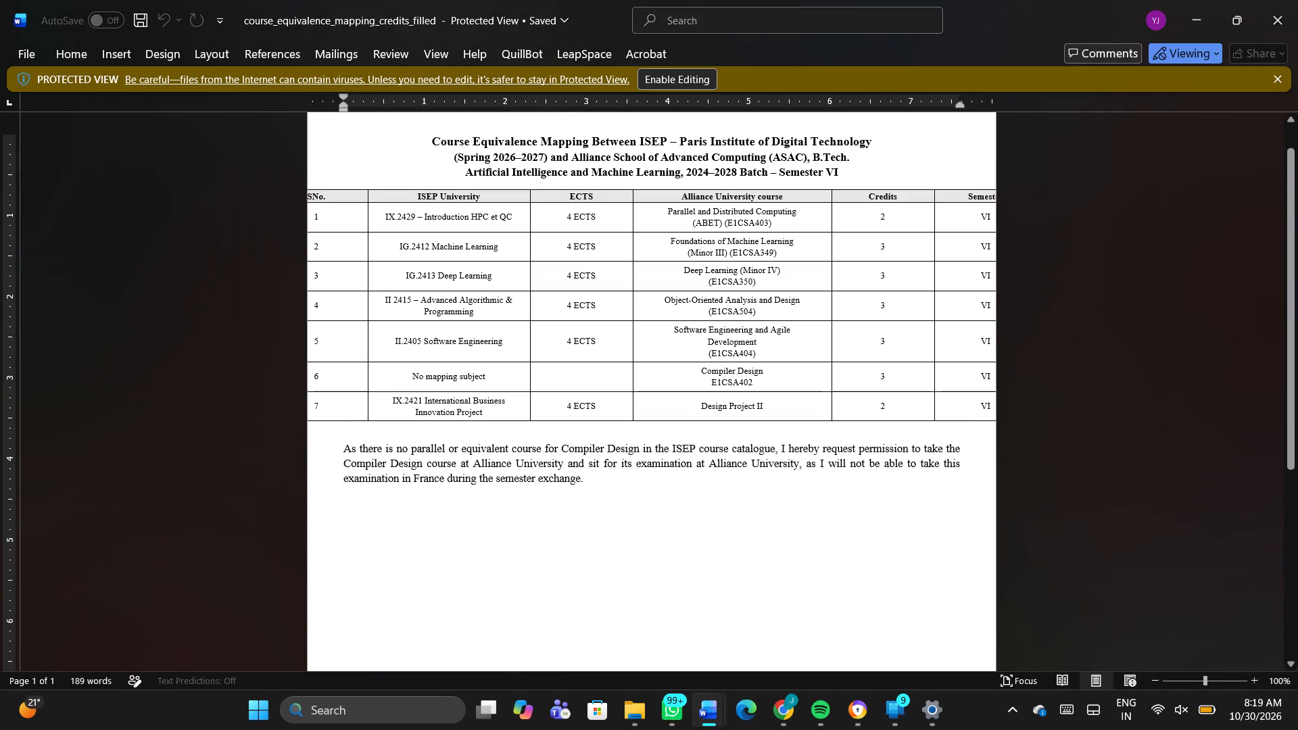
pyautogui.moveTo(430, 141); pyautogui.dragTo(862, 174)
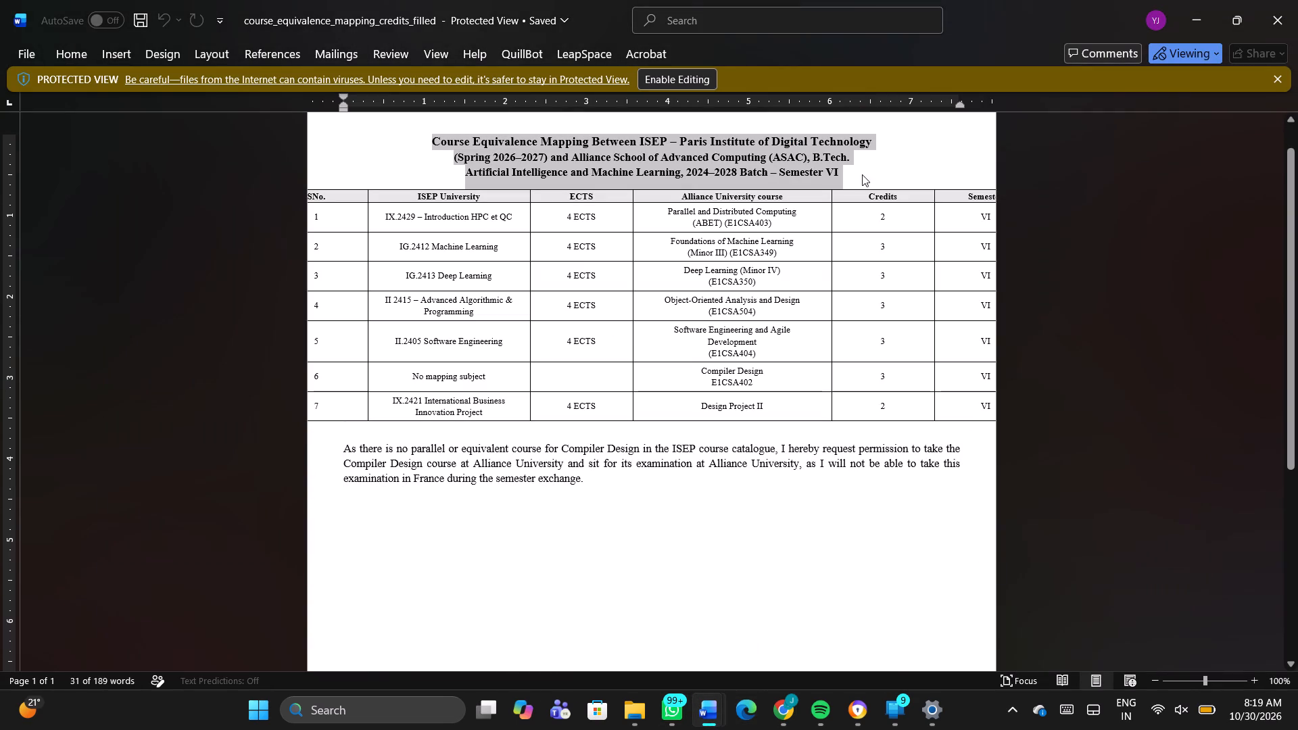
pyautogui.hotkey('ctrl', 'c')
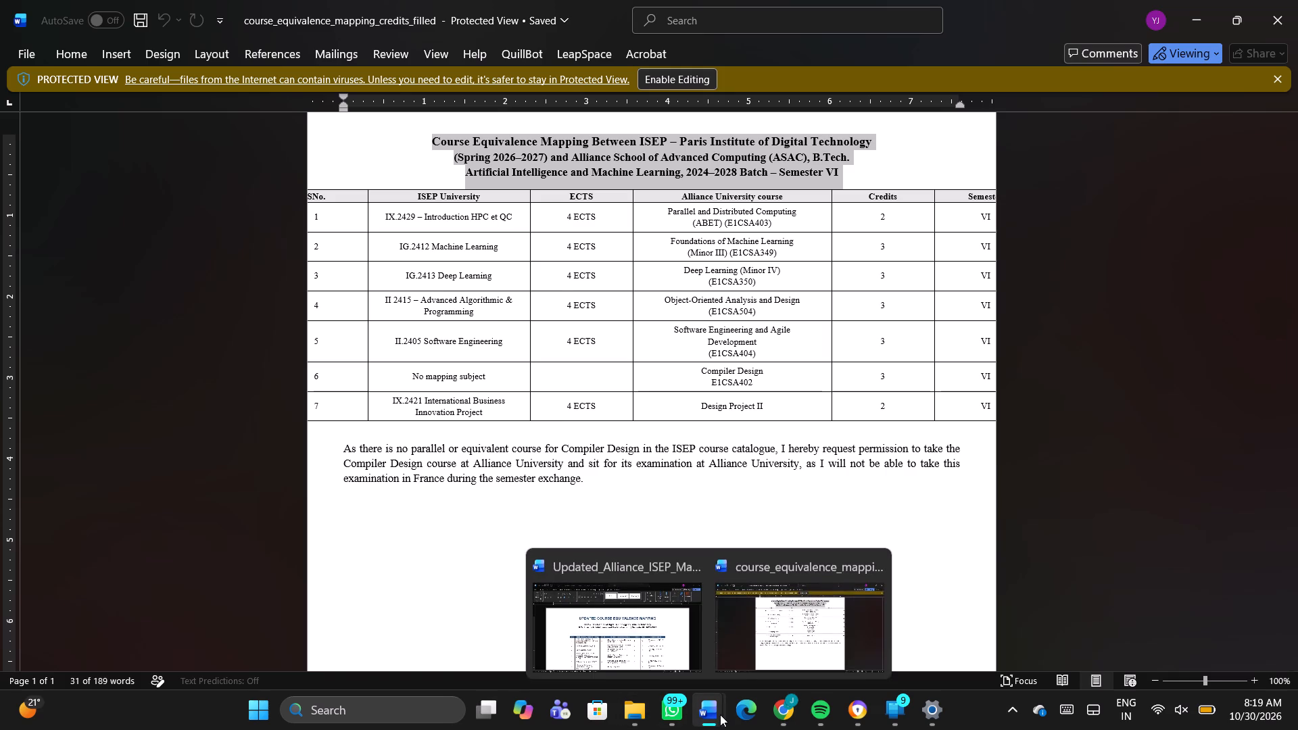
pyautogui.click(627, 619)
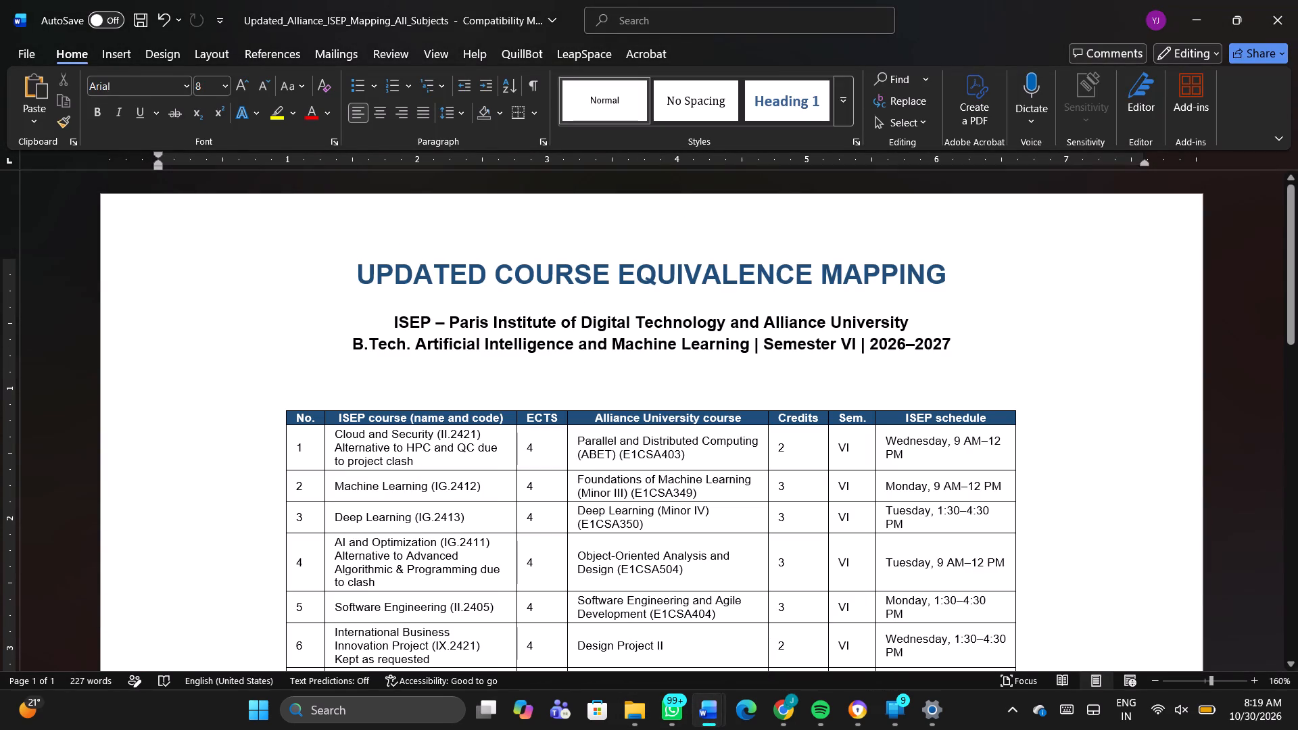
pyautogui.moveTo(962, 345); pyautogui.dragTo(449, 245)
pyautogui.press('BackSpace')
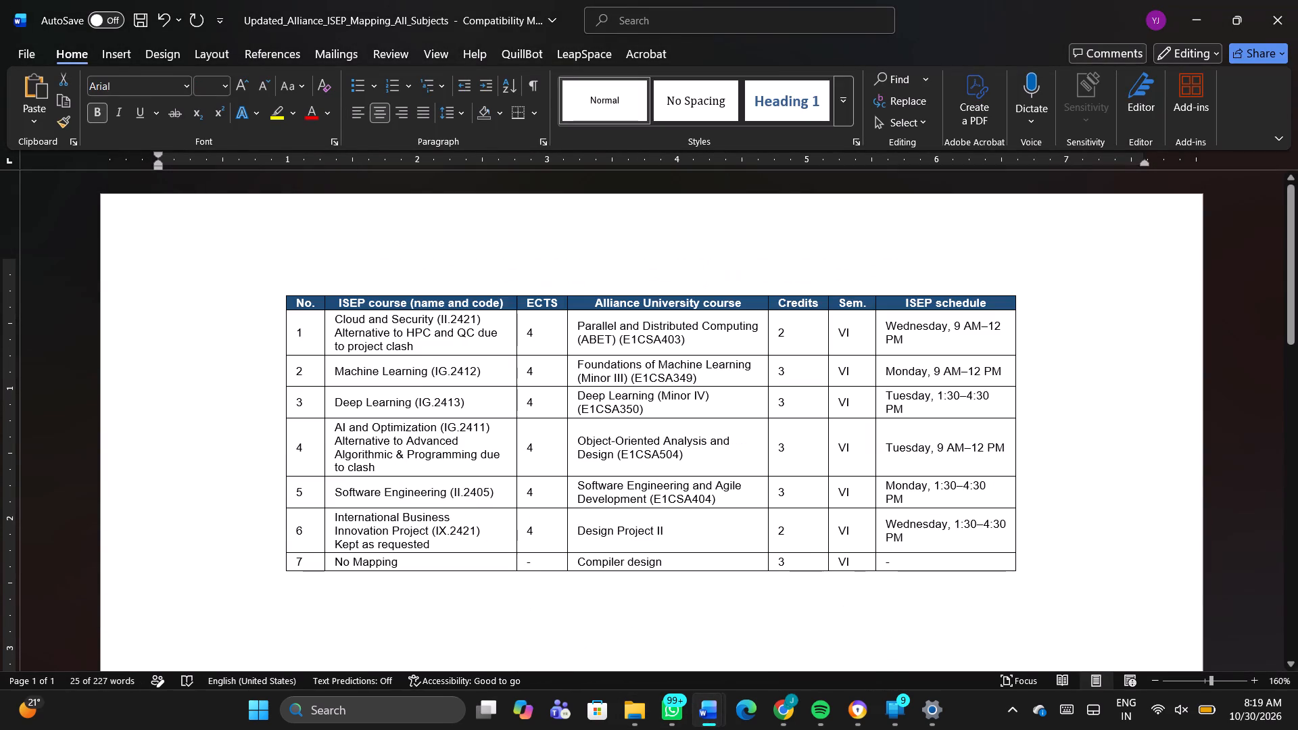
pyautogui.hotkey('ctrl', 'v')
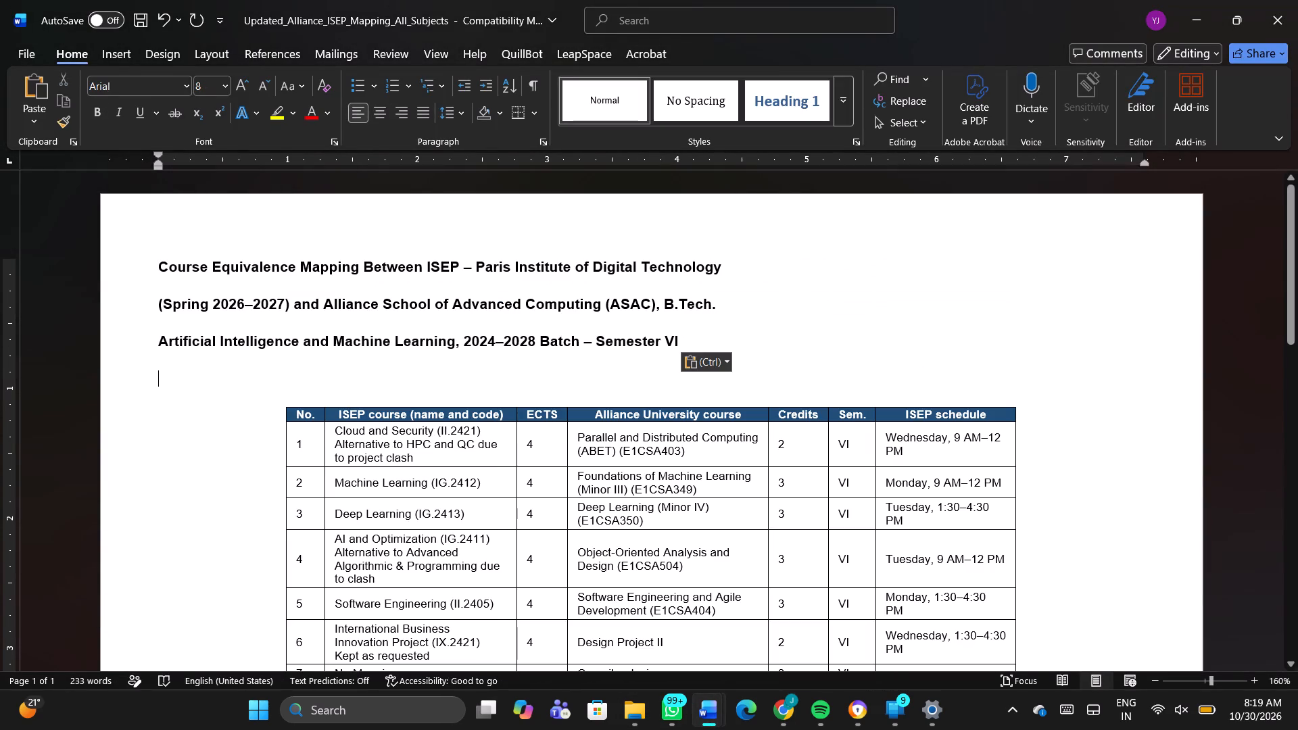
# Centre the three-line heading above the mapping table and set its line spacing to 1.0.
pyautogui.moveTo(692, 335); pyautogui.dragTo(209, 148)
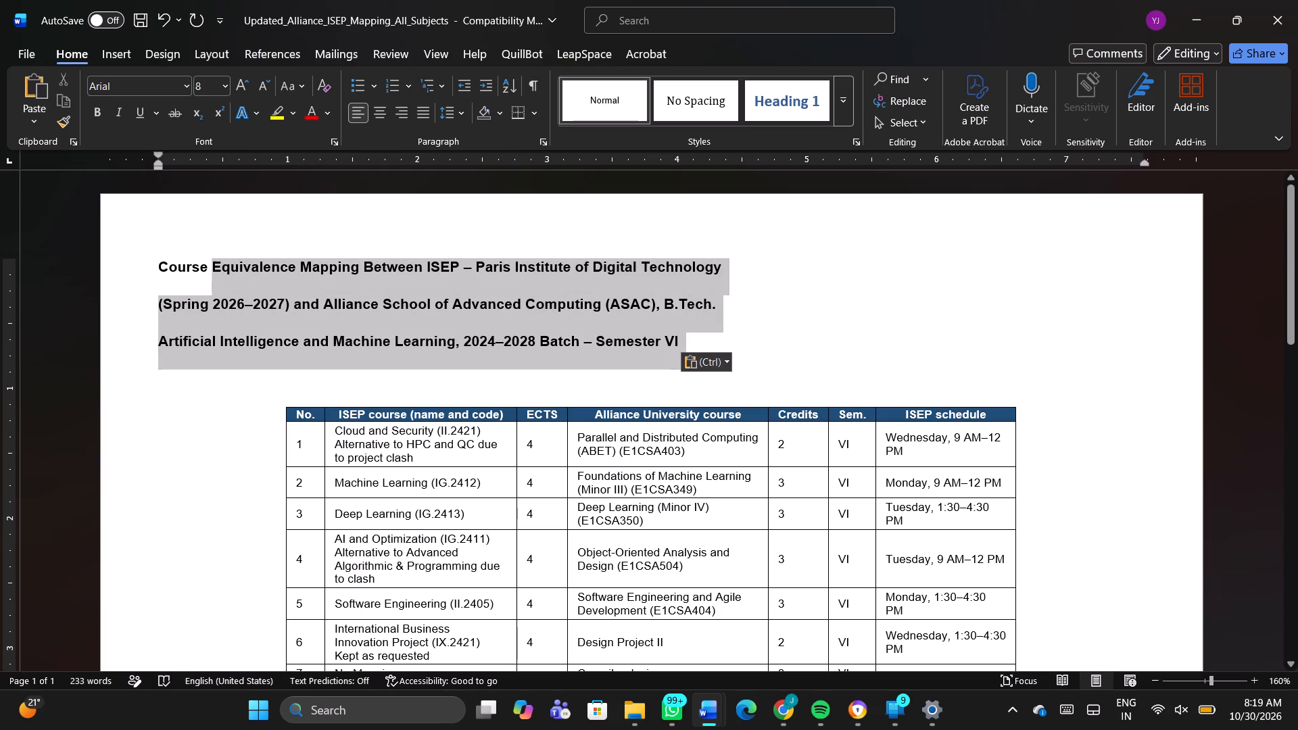
pyautogui.moveTo(209, 148); pyautogui.dragTo(130, 157)
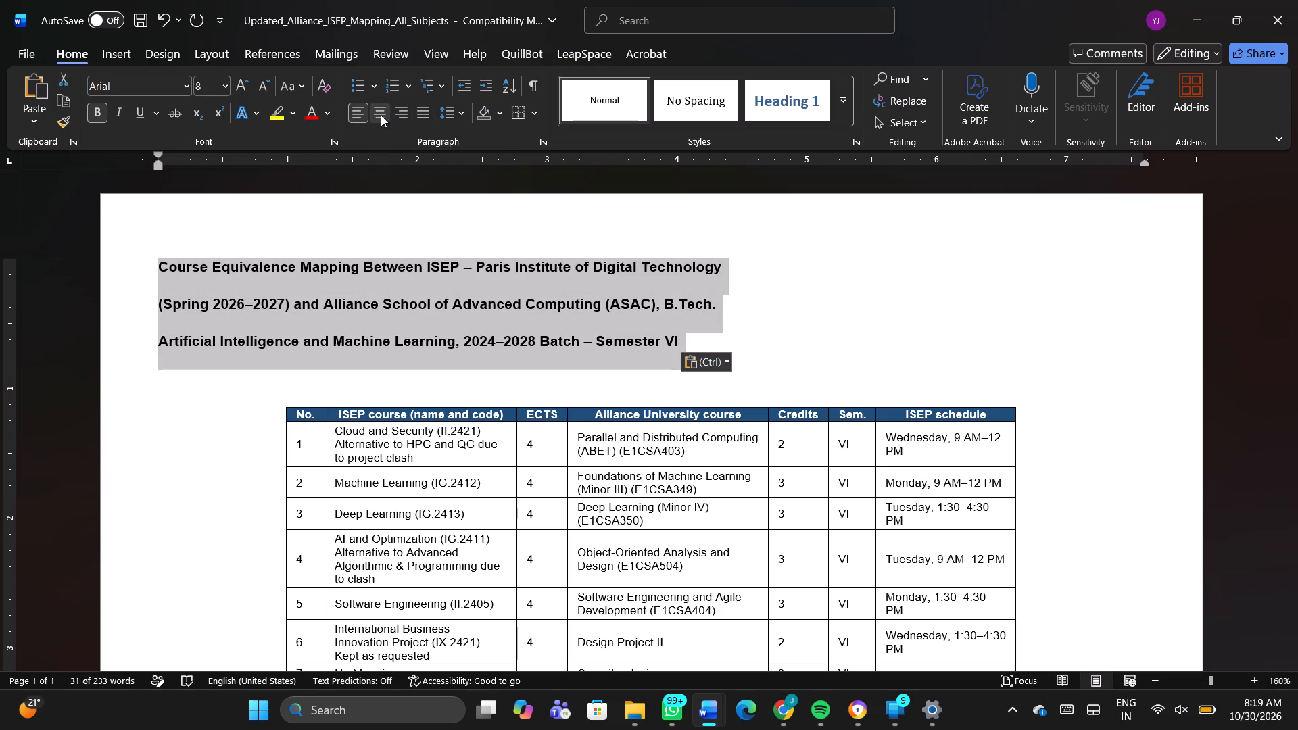
pyautogui.click(380, 114)
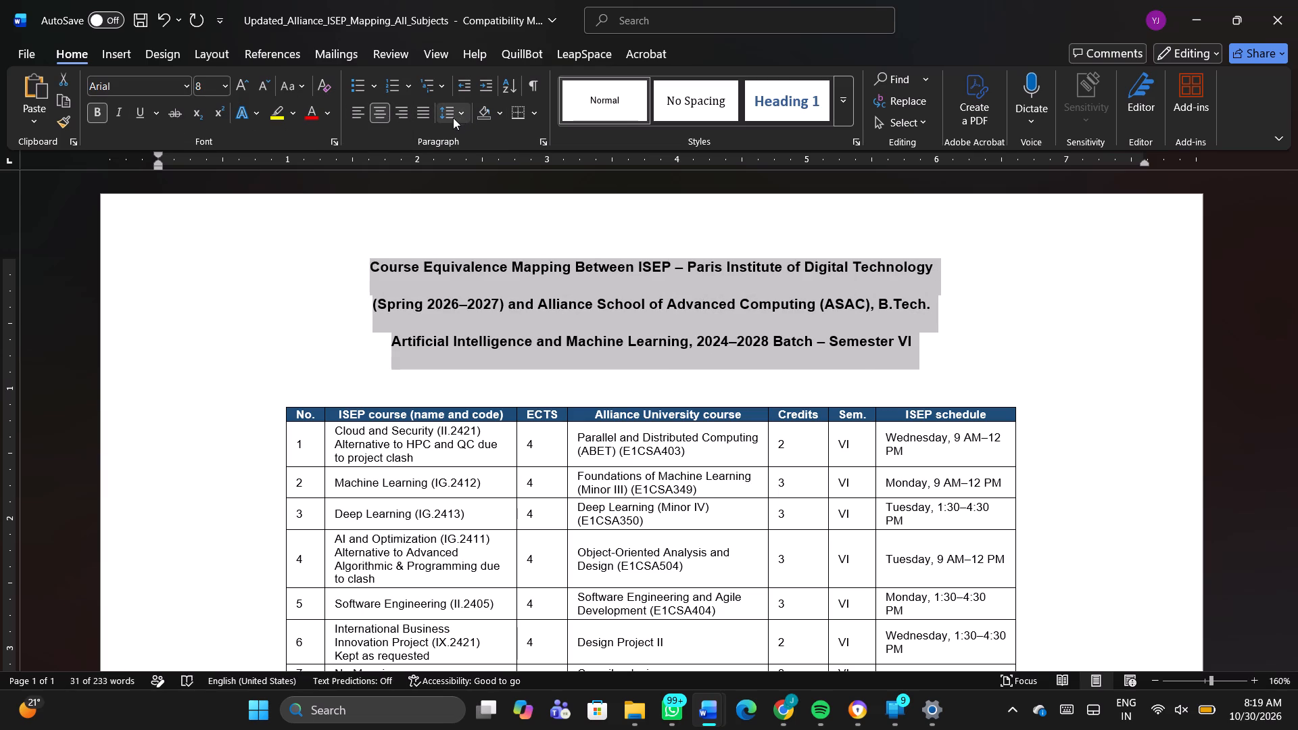
pyautogui.click(453, 118)
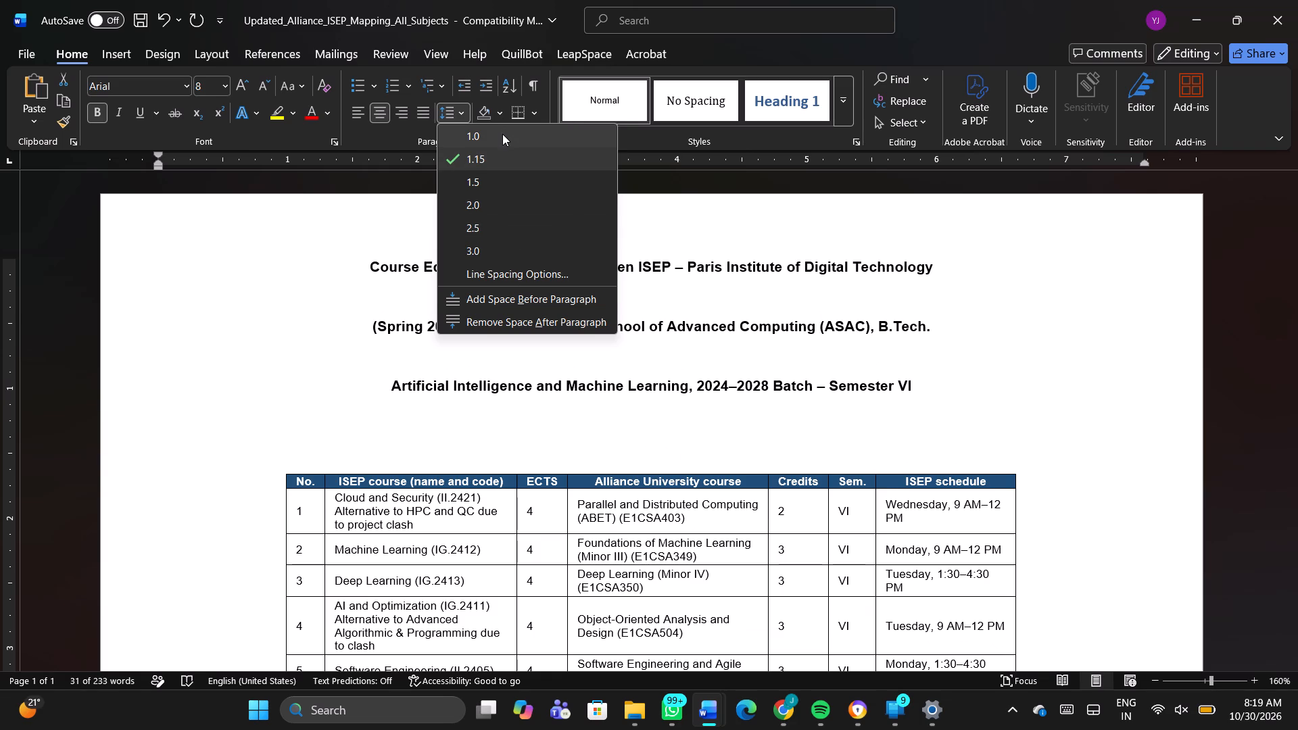
pyautogui.click(502, 134)
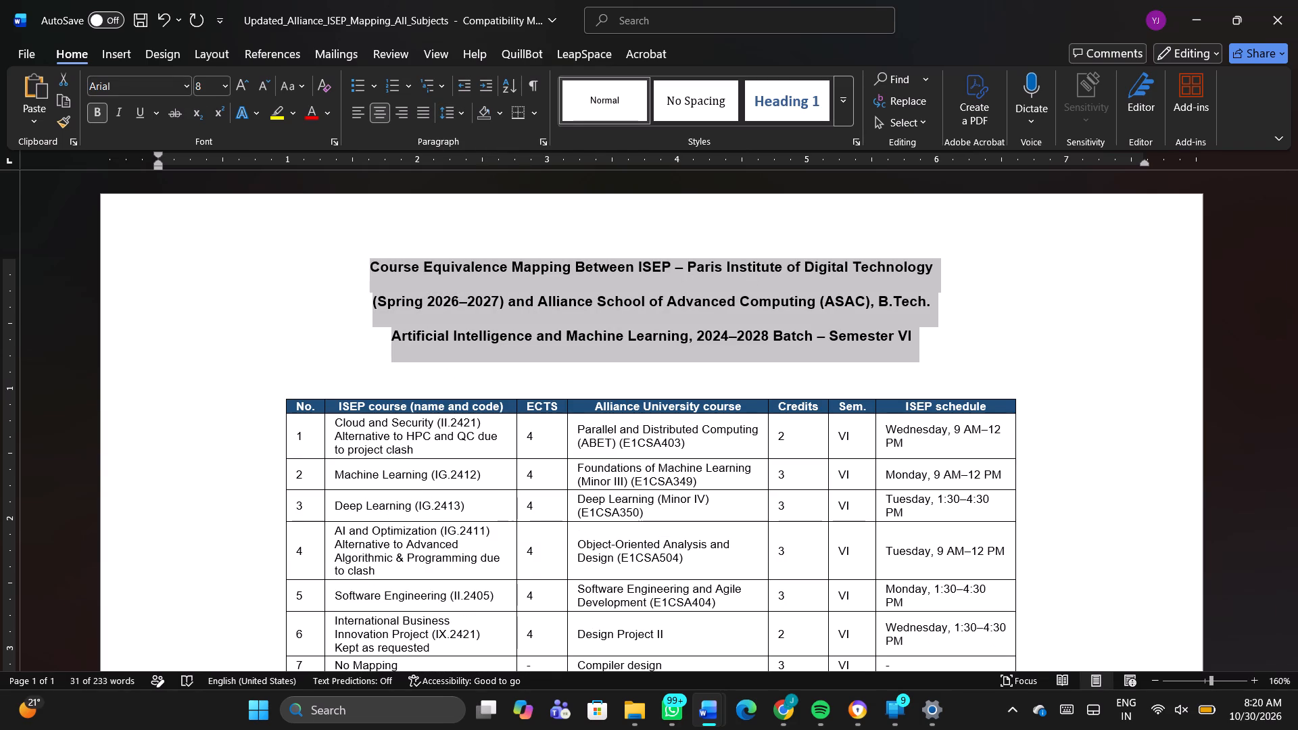
# Enlarge the three-line heading to font size 10, keep it bold, and remove the space after its paragraphs.
pyautogui.click(245, 87)
pyautogui.click(245, 87)
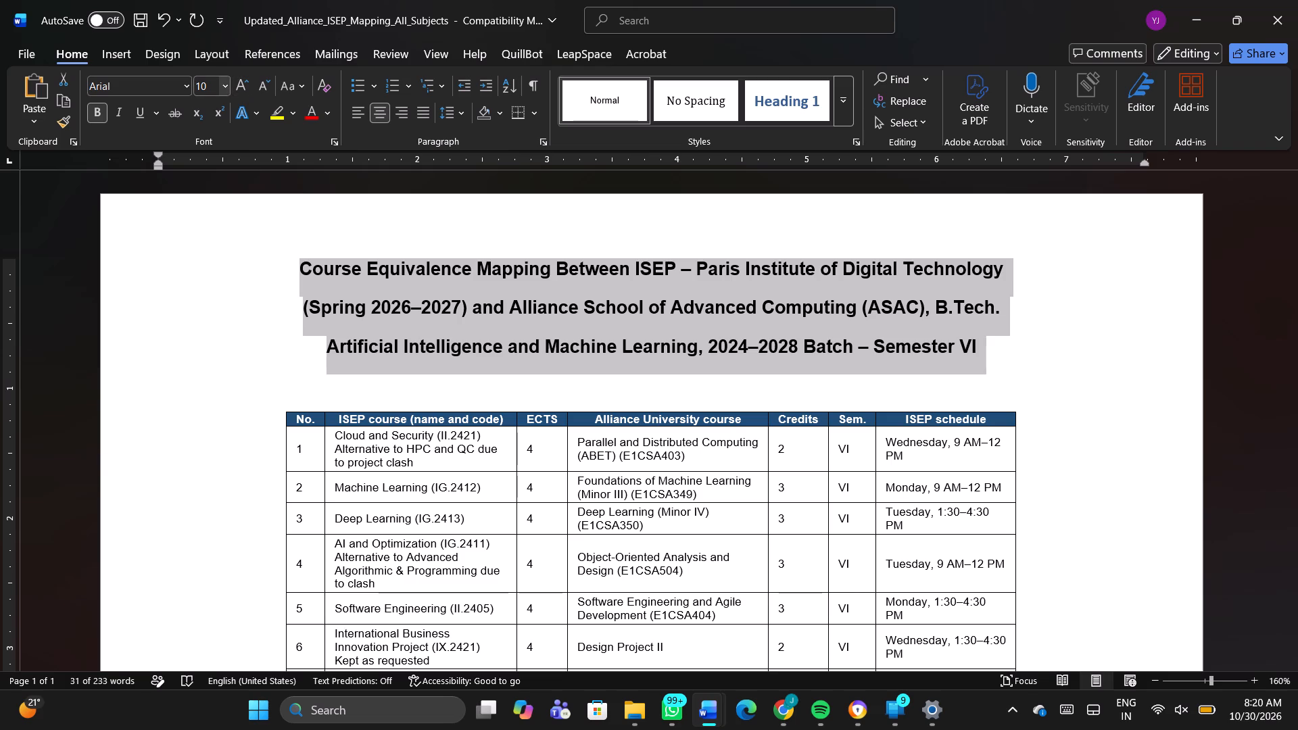
pyautogui.click(96, 113)
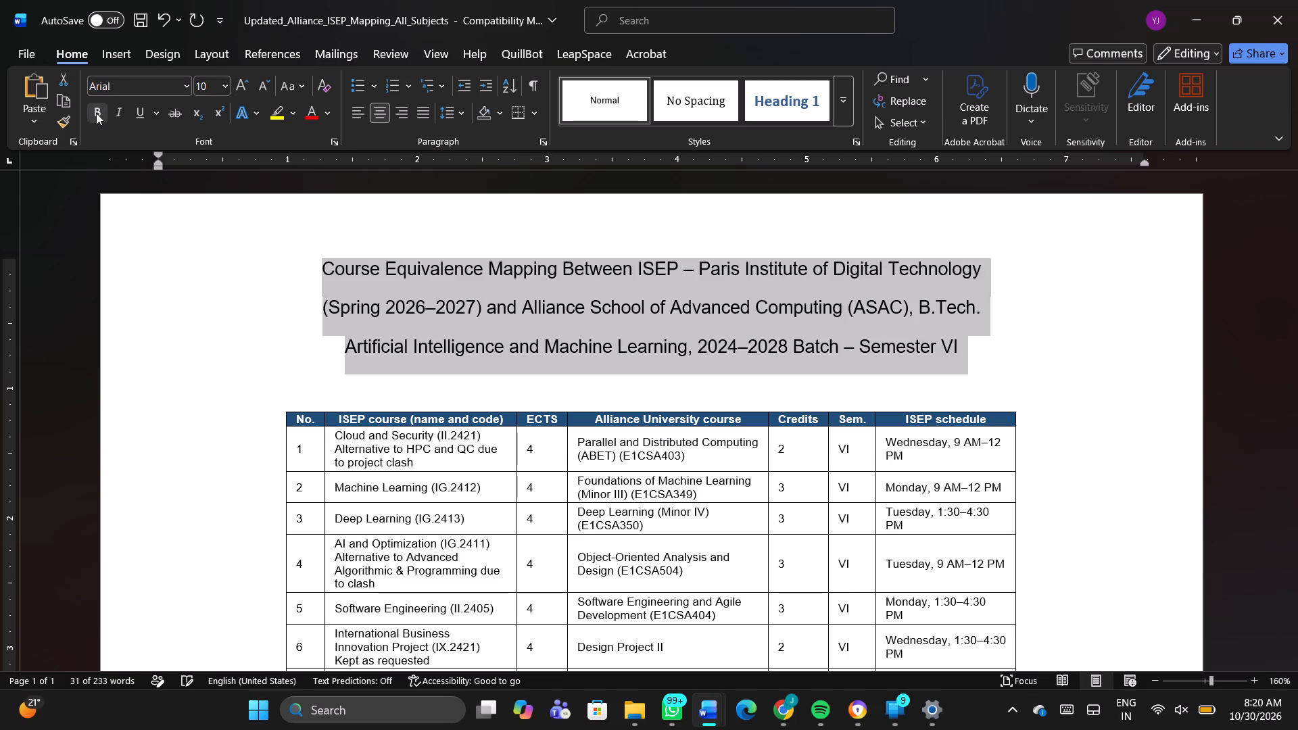
pyautogui.click(96, 113)
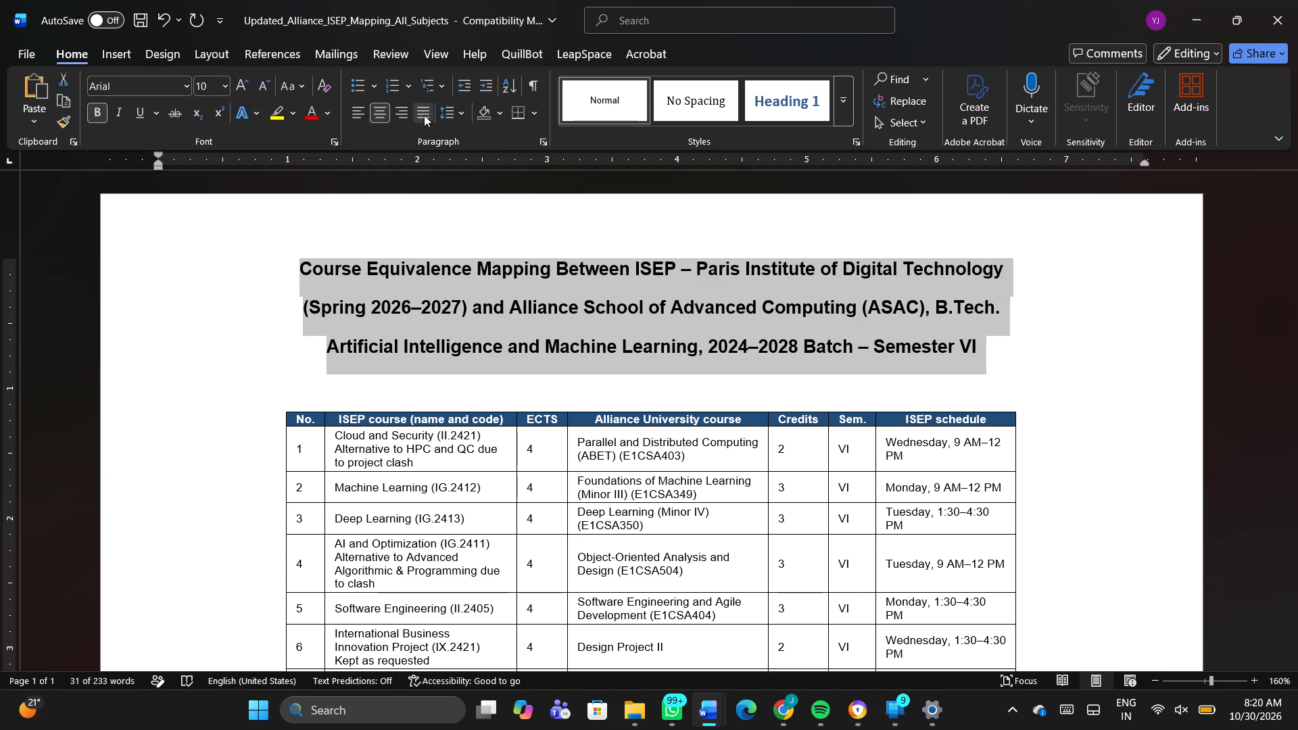
pyautogui.click(467, 113)
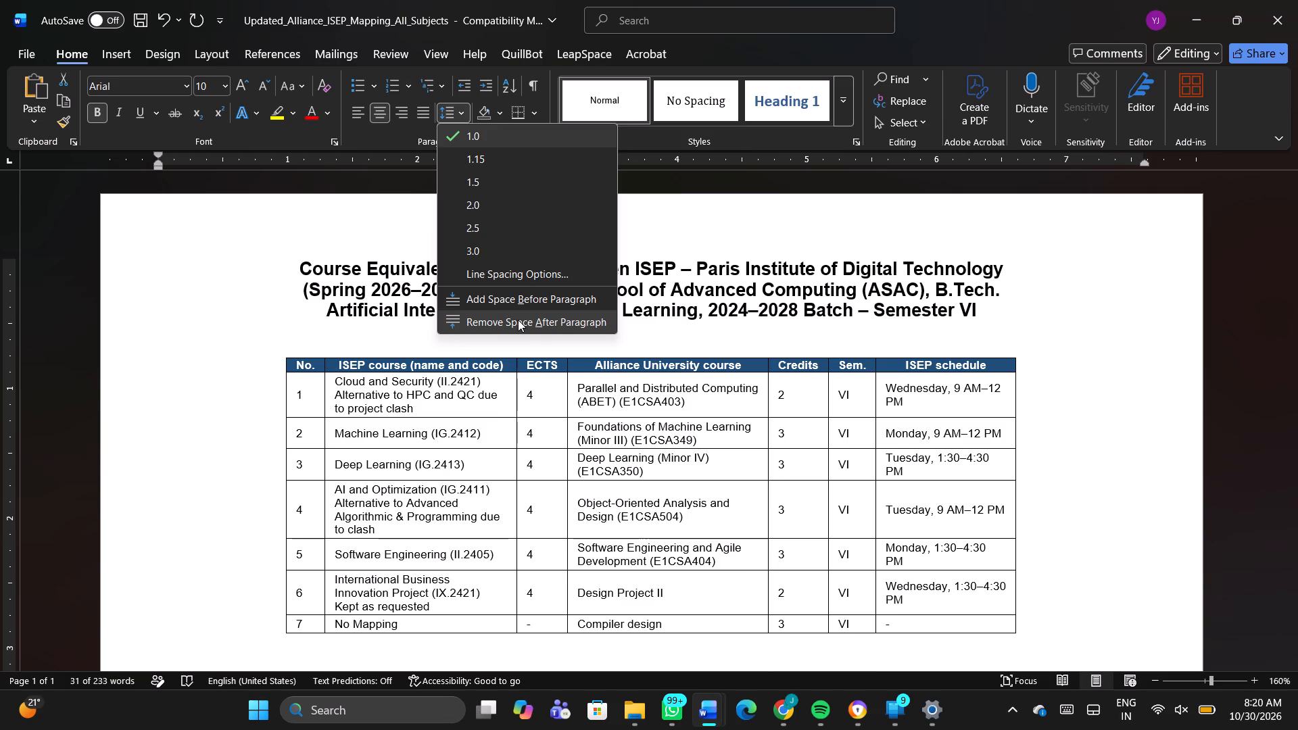
pyautogui.click(518, 320)
pyautogui.click(231, 362)
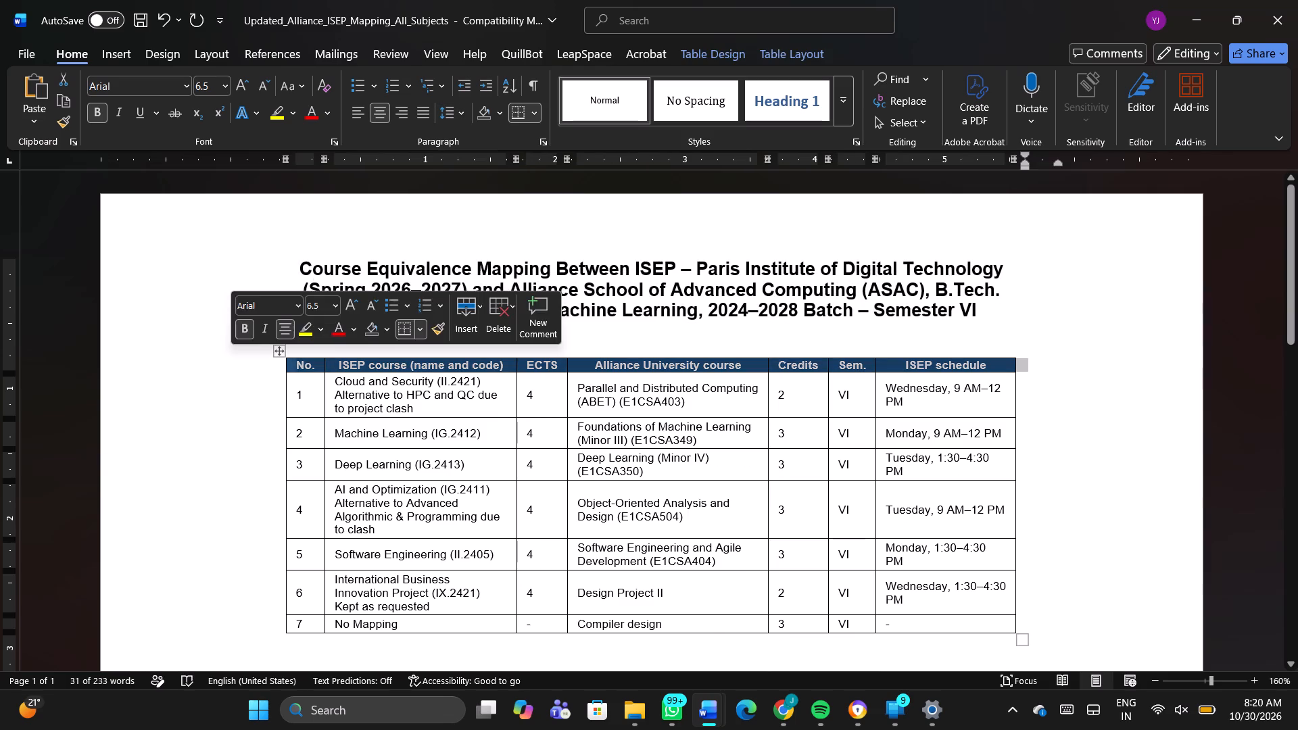
# Delete two empty lines between the mapping table and the Compiler Design request paragraph.
pyautogui.scroll(-1, 231, 362)
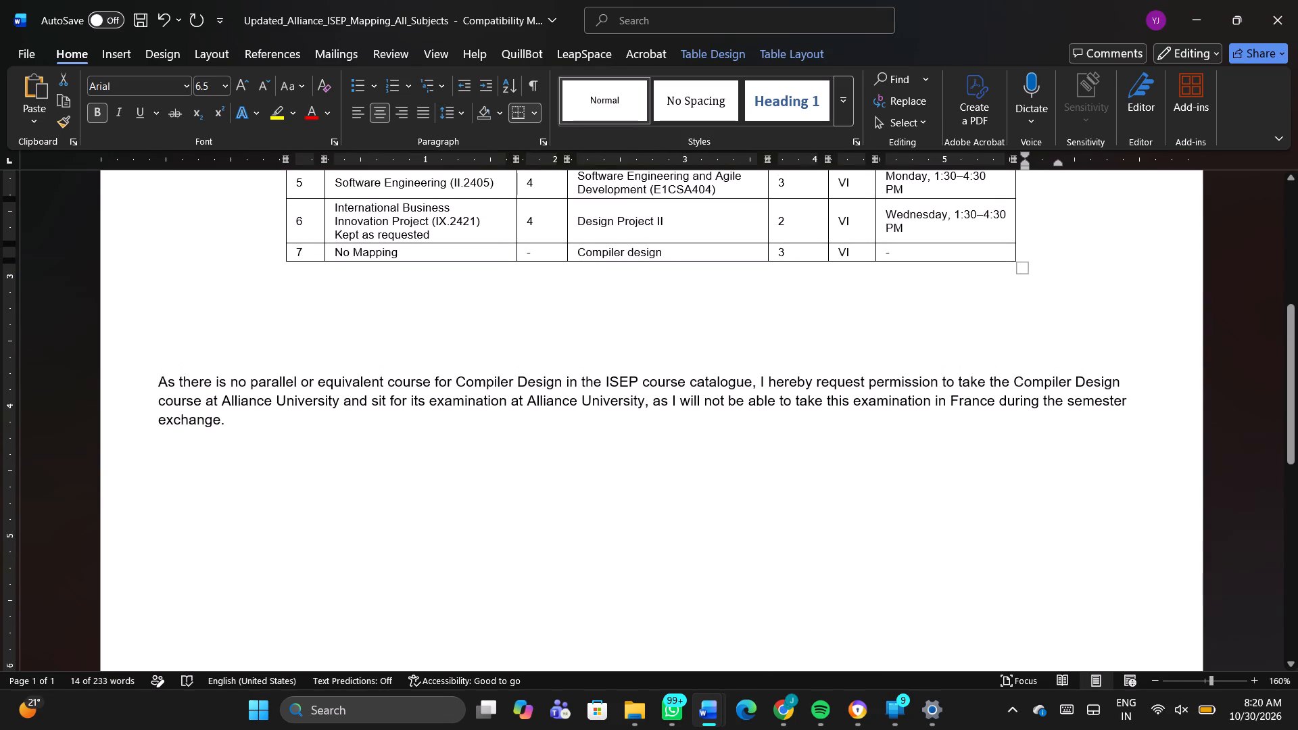
pyautogui.click(246, 345)
pyautogui.press('BackSpace')
pyautogui.press('BackSpace')
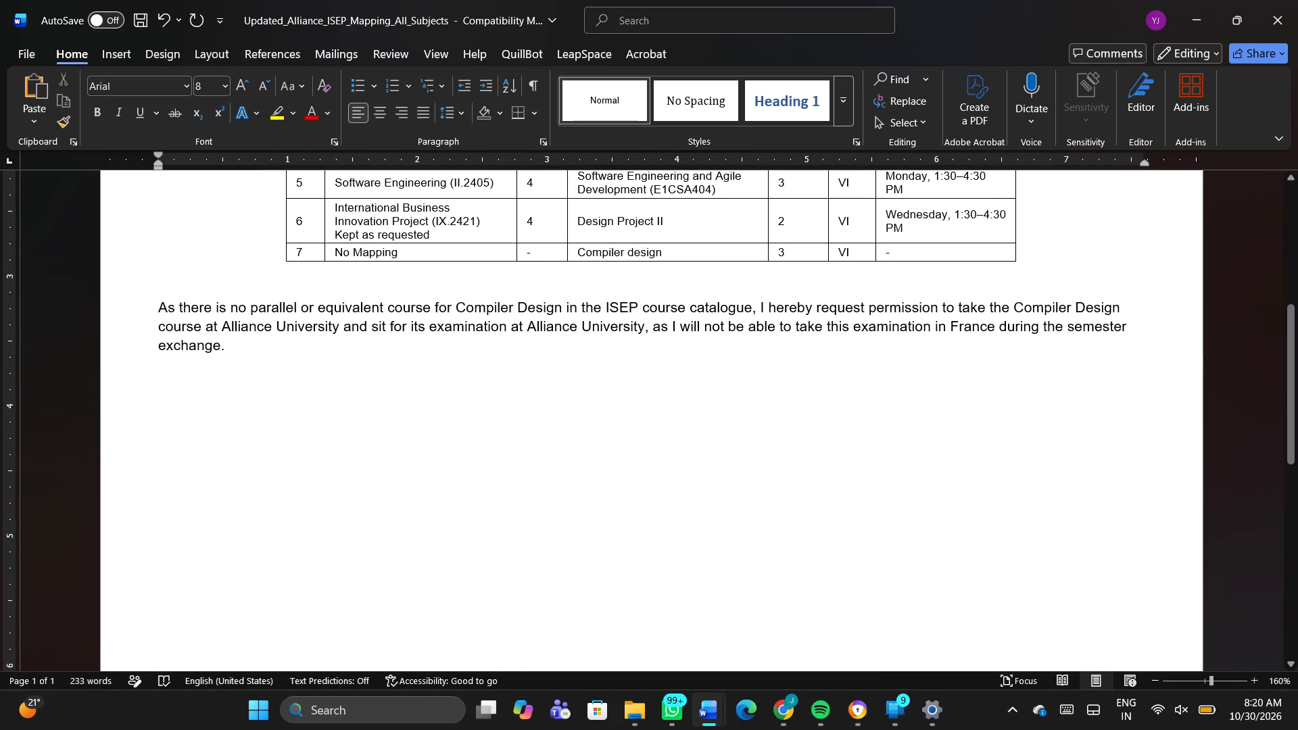
# Apply the Moderate page margins, 1" top and bottom and 0.75" left and right, to the updated mapping document.
pyautogui.moveTo(254, 365); pyautogui.dragTo(139, 298)
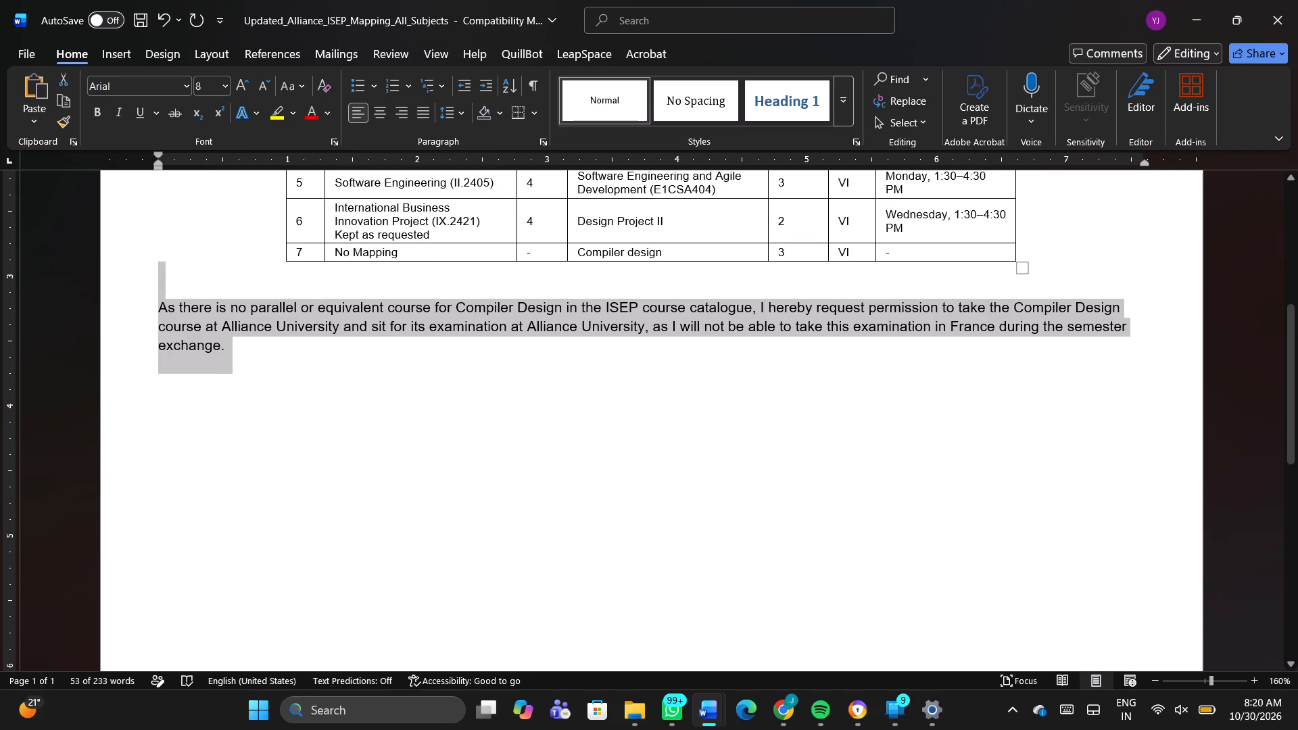
pyautogui.click(119, 55)
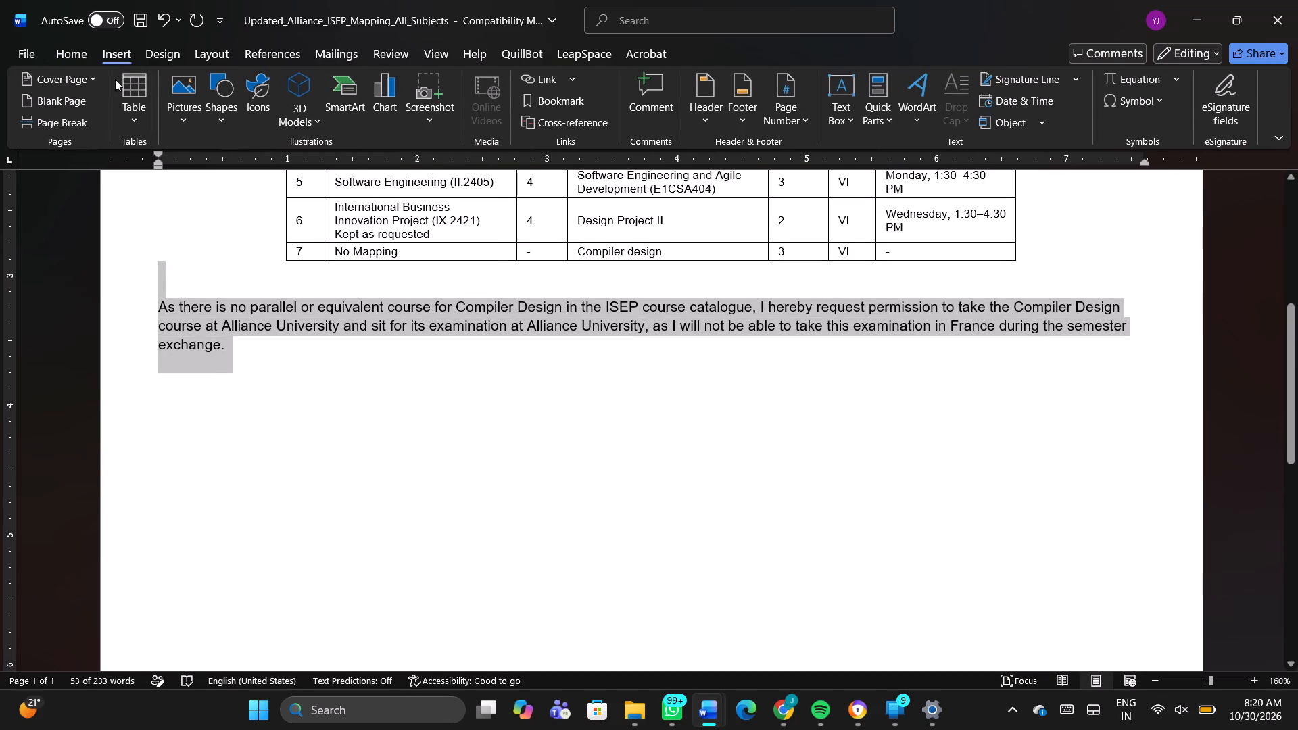
pyautogui.click(174, 51)
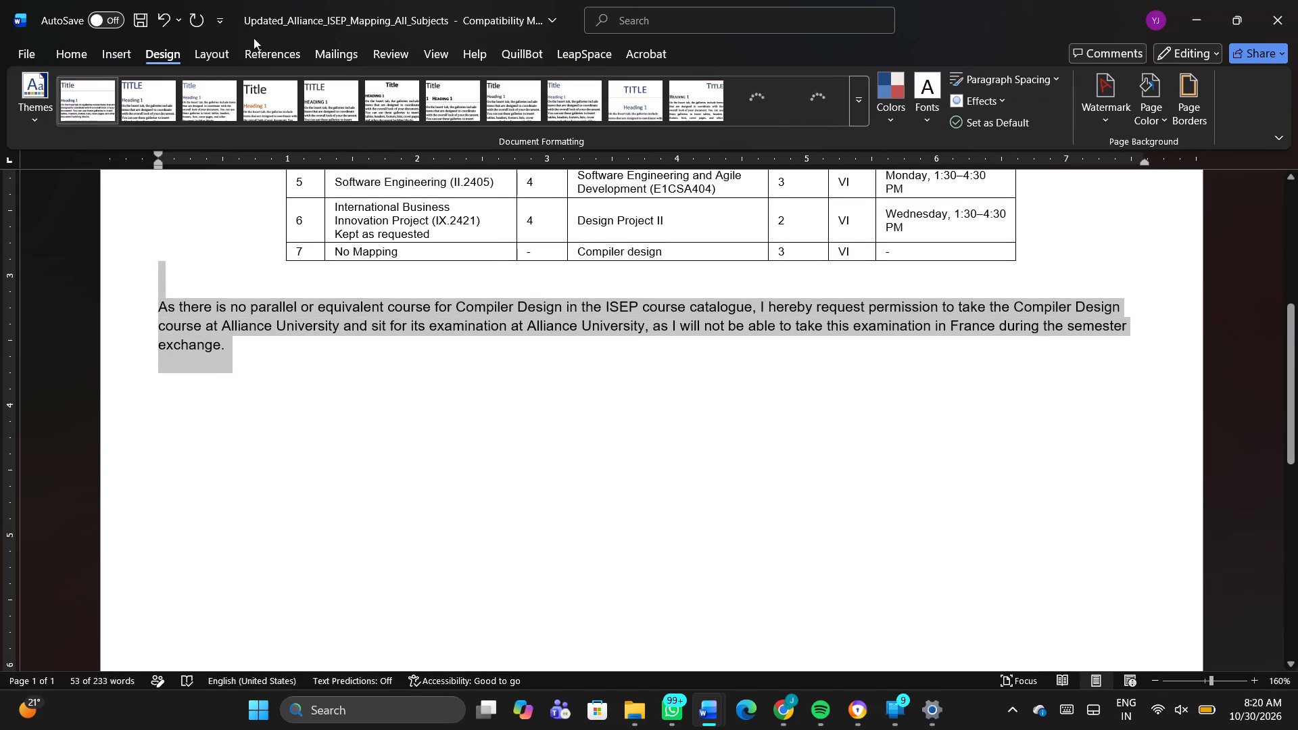
pyautogui.click(218, 57)
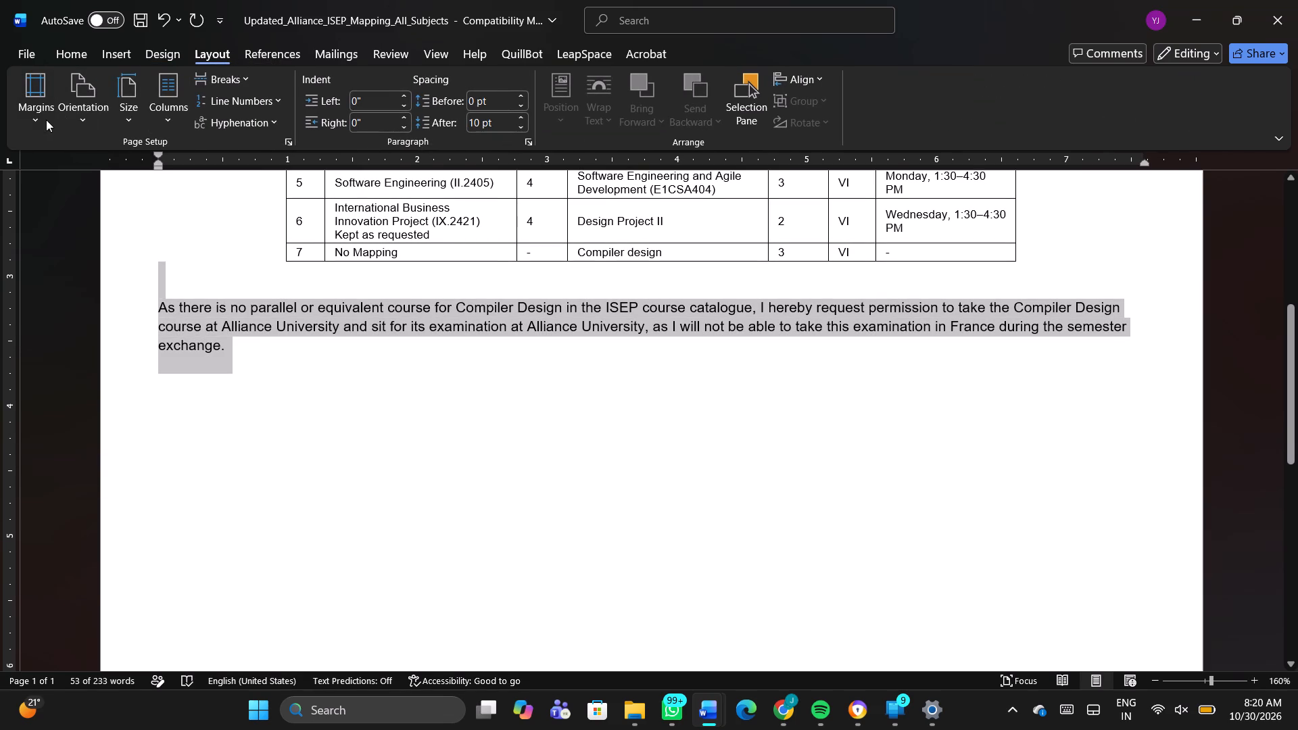
pyautogui.click(46, 120)
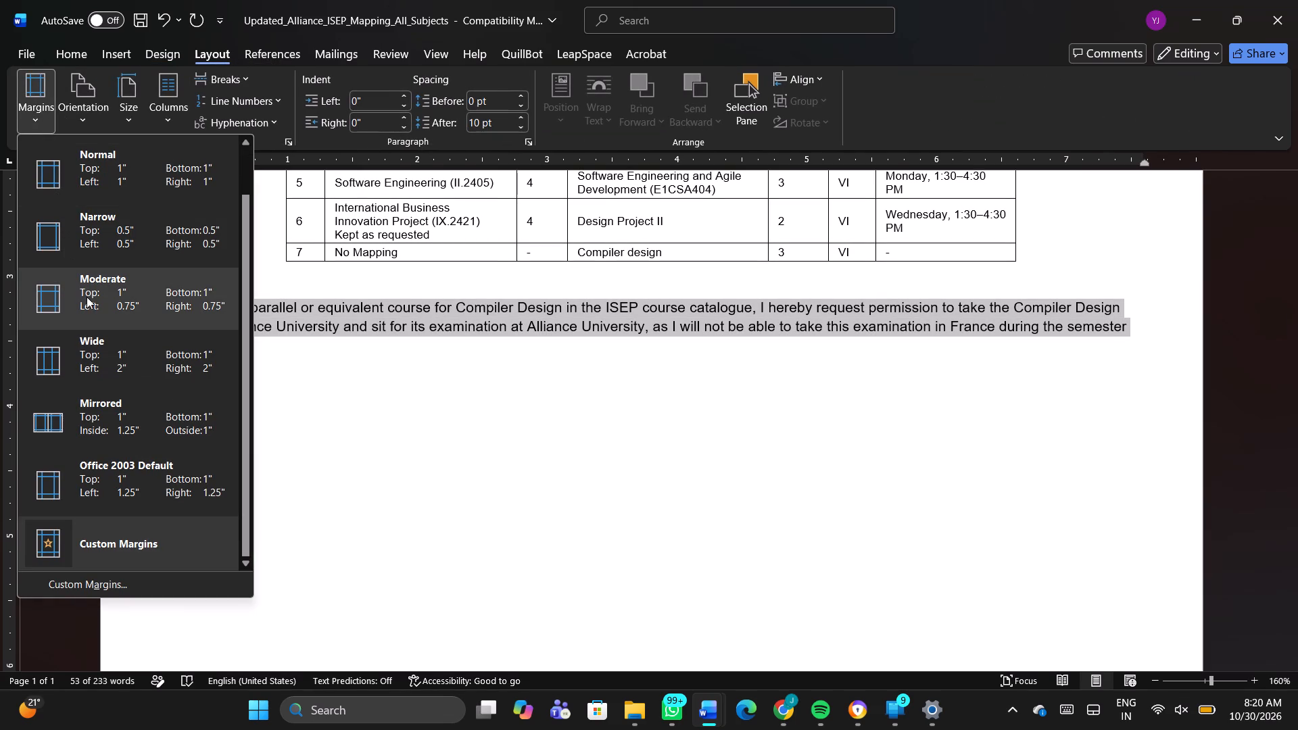
pyautogui.click(87, 297)
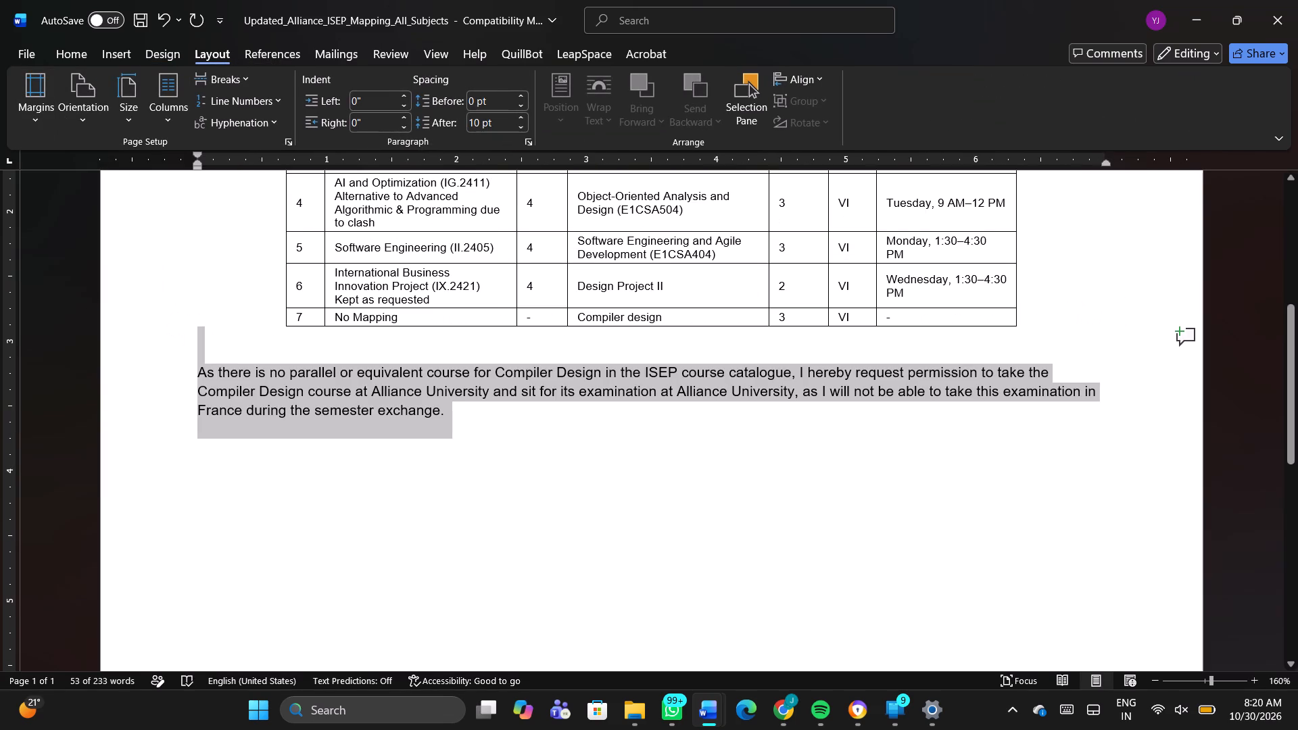
pyautogui.click(418, 534)
pyautogui.scroll(2, 418, 534)
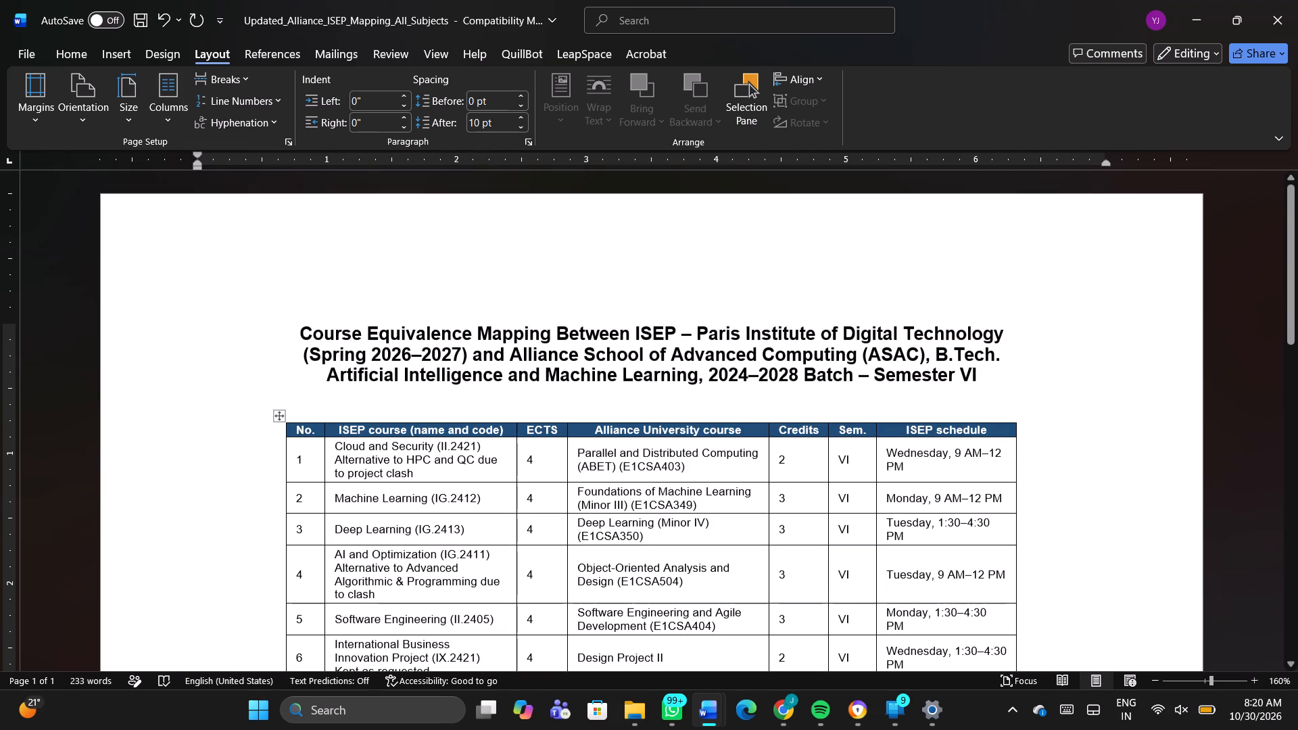
# Clear the shading from the whole mapping table, removing the blue fill of its header row.
pyautogui.click(277, 416)
pyautogui.click(426, 387)
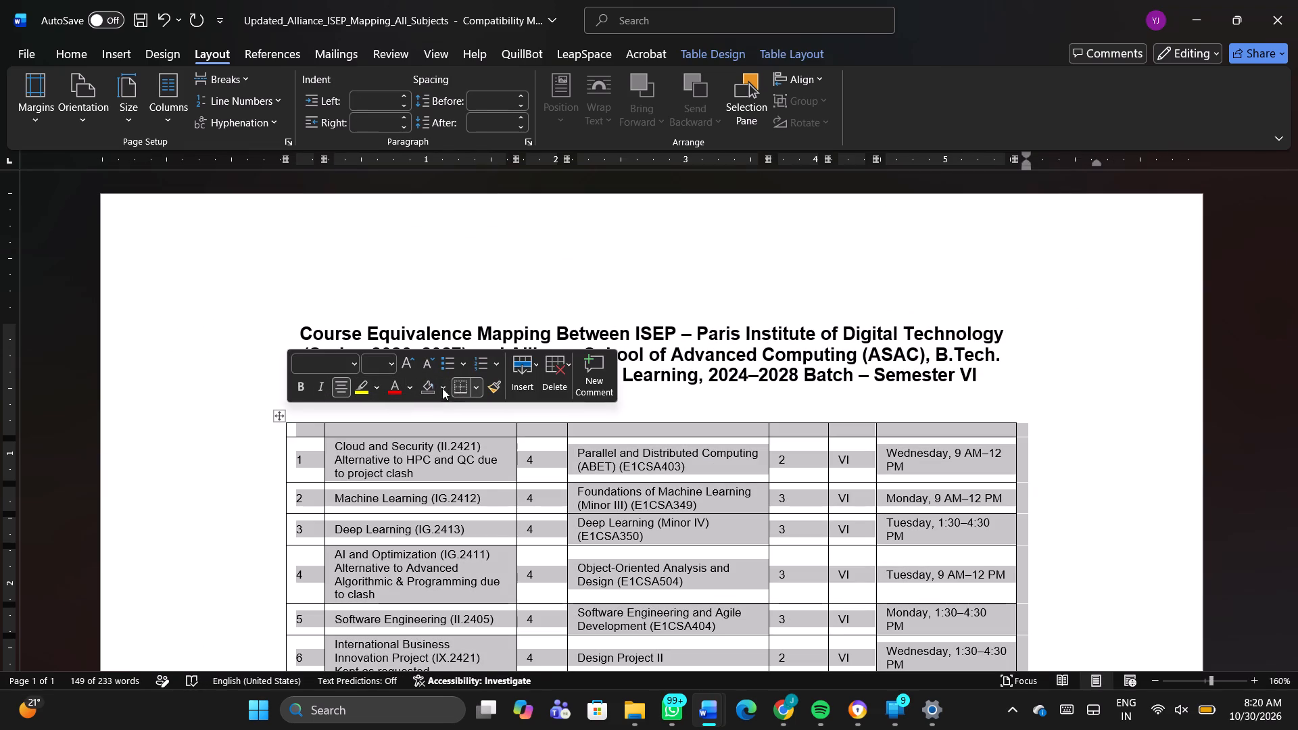
pyautogui.click(259, 405)
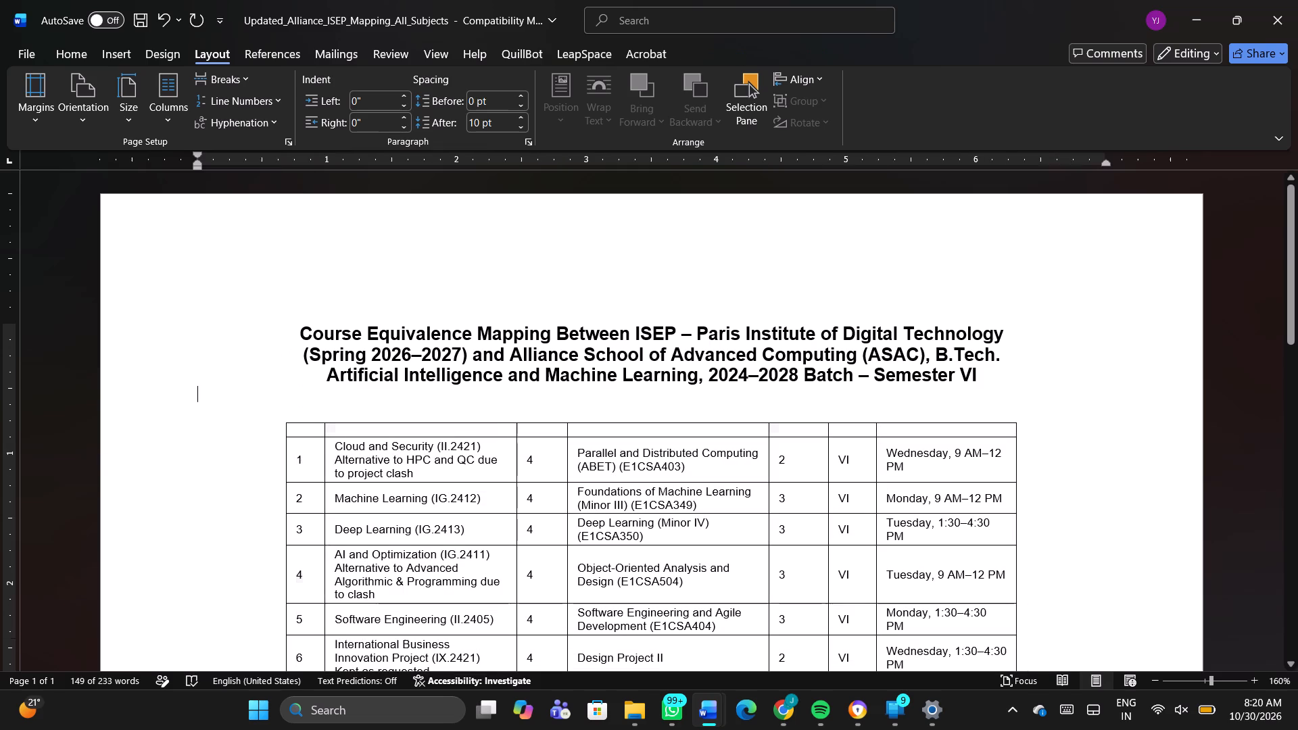
# Set the font colour of all the document's text to black, including the mapping table's header row.
pyautogui.click(316, 429)
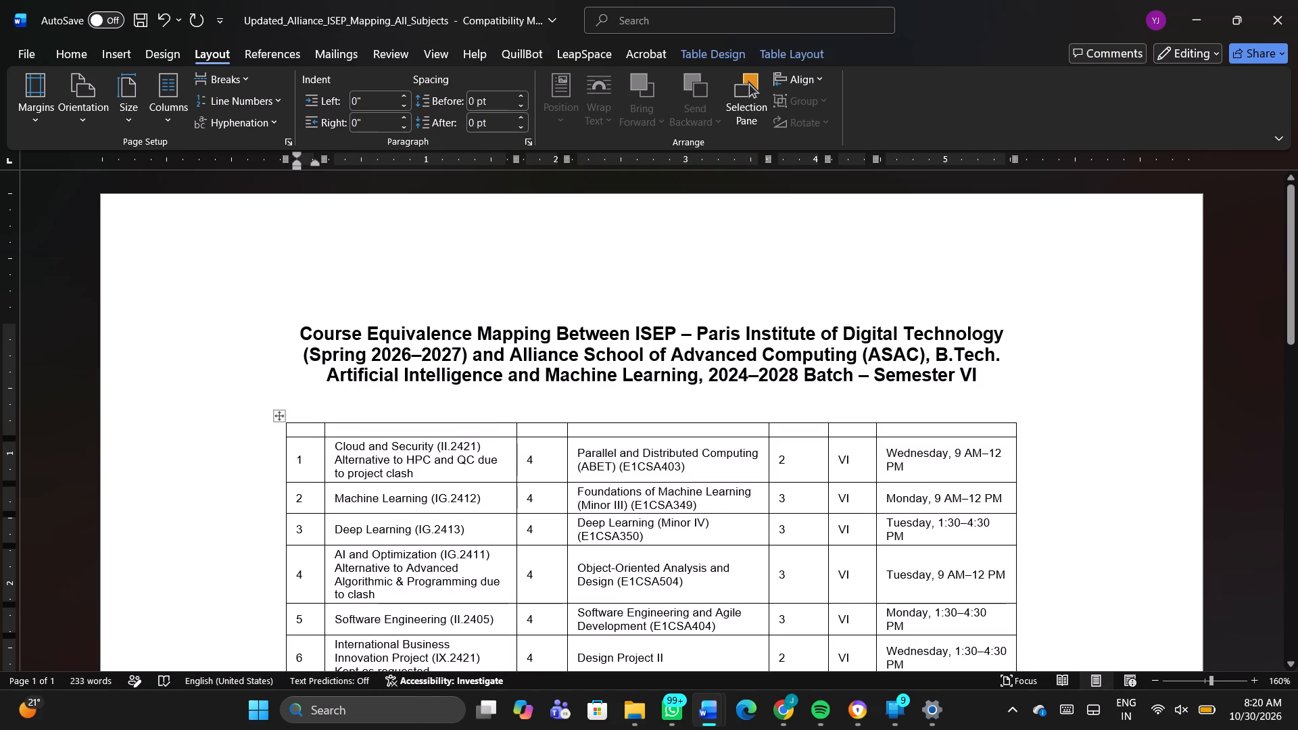
pyautogui.hotkey('ctrl', 'a')
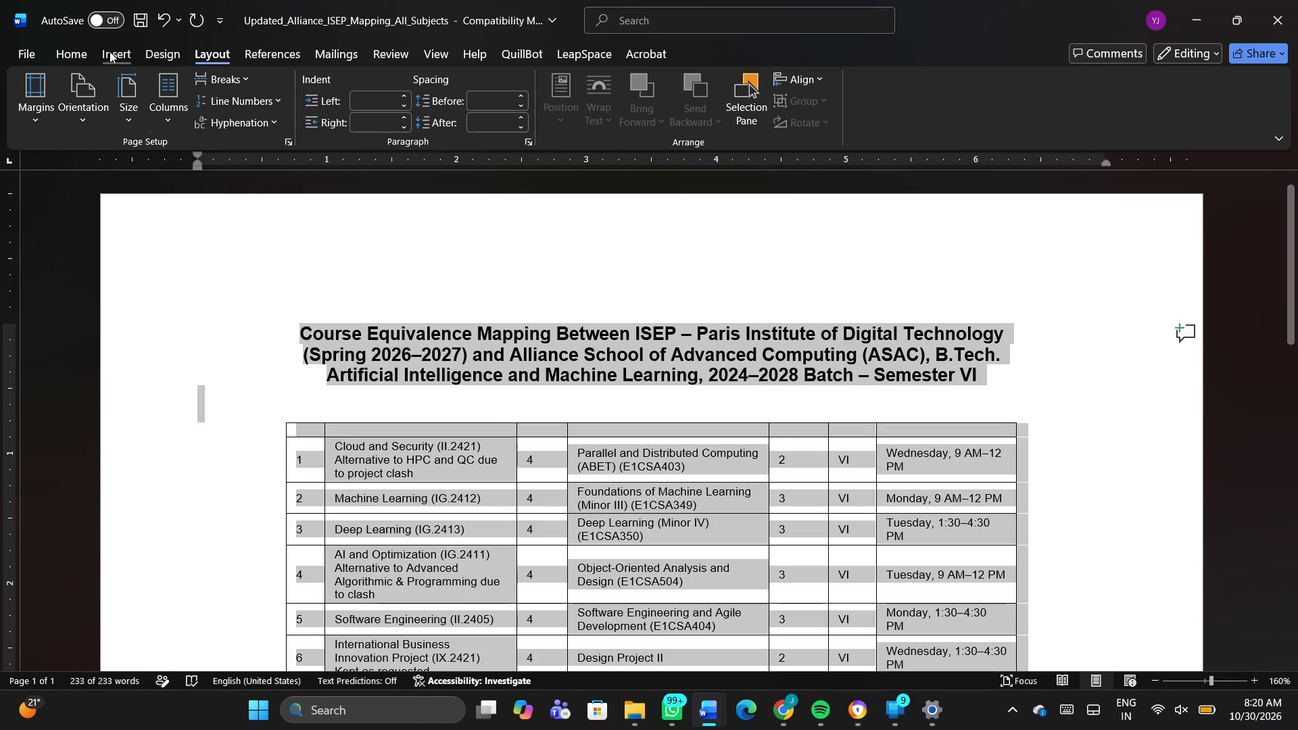
pyautogui.click(78, 52)
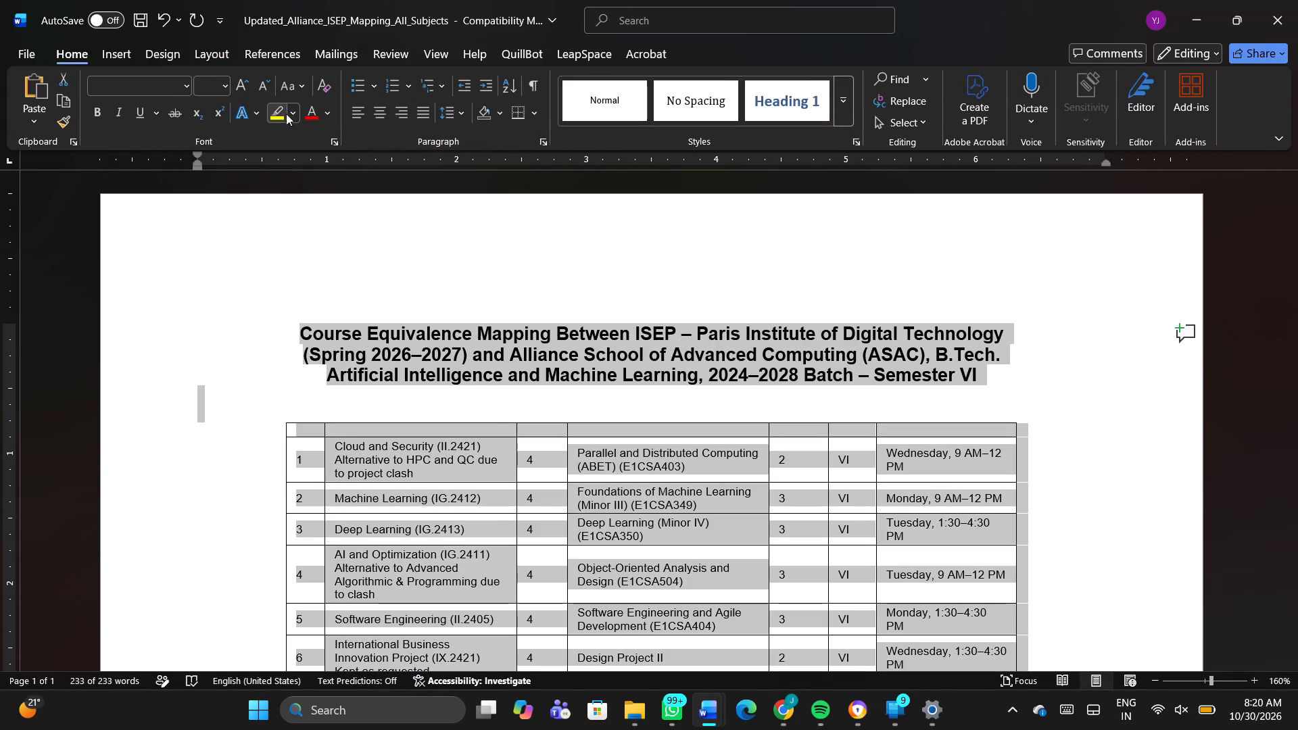
pyautogui.click(291, 118)
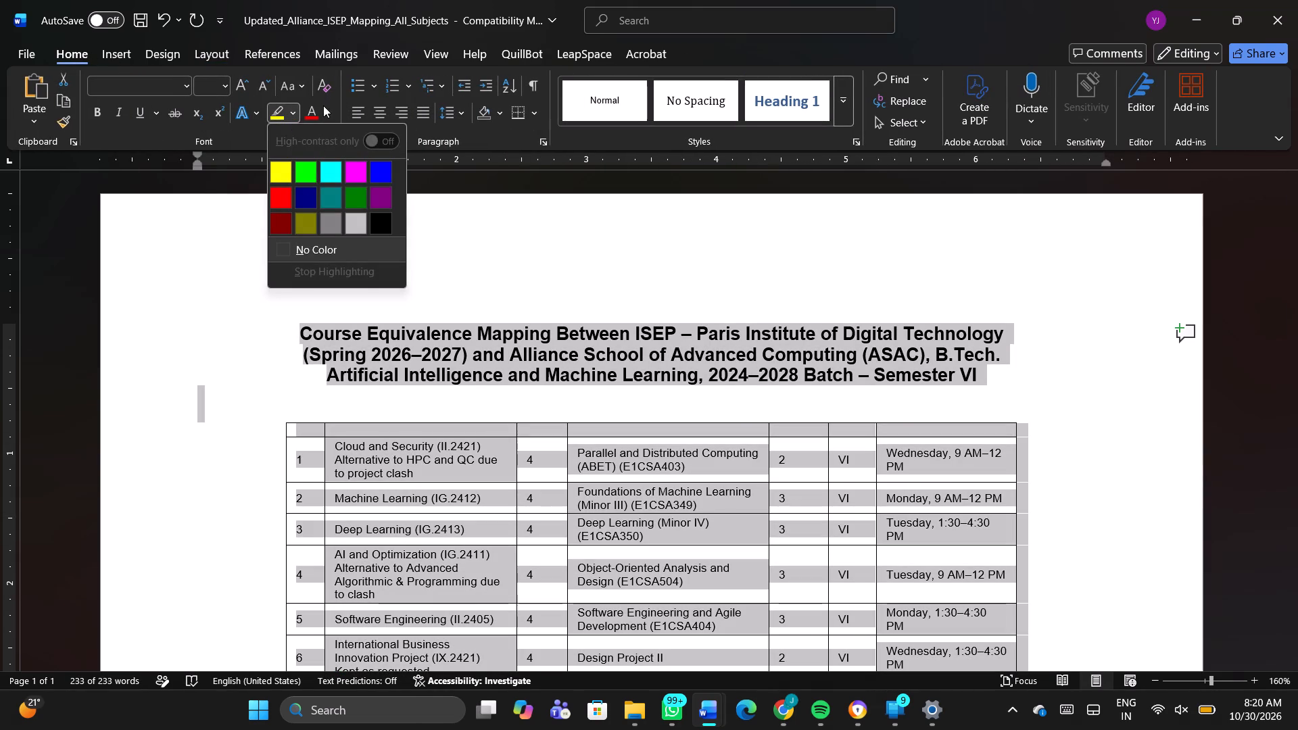
pyautogui.click(327, 111)
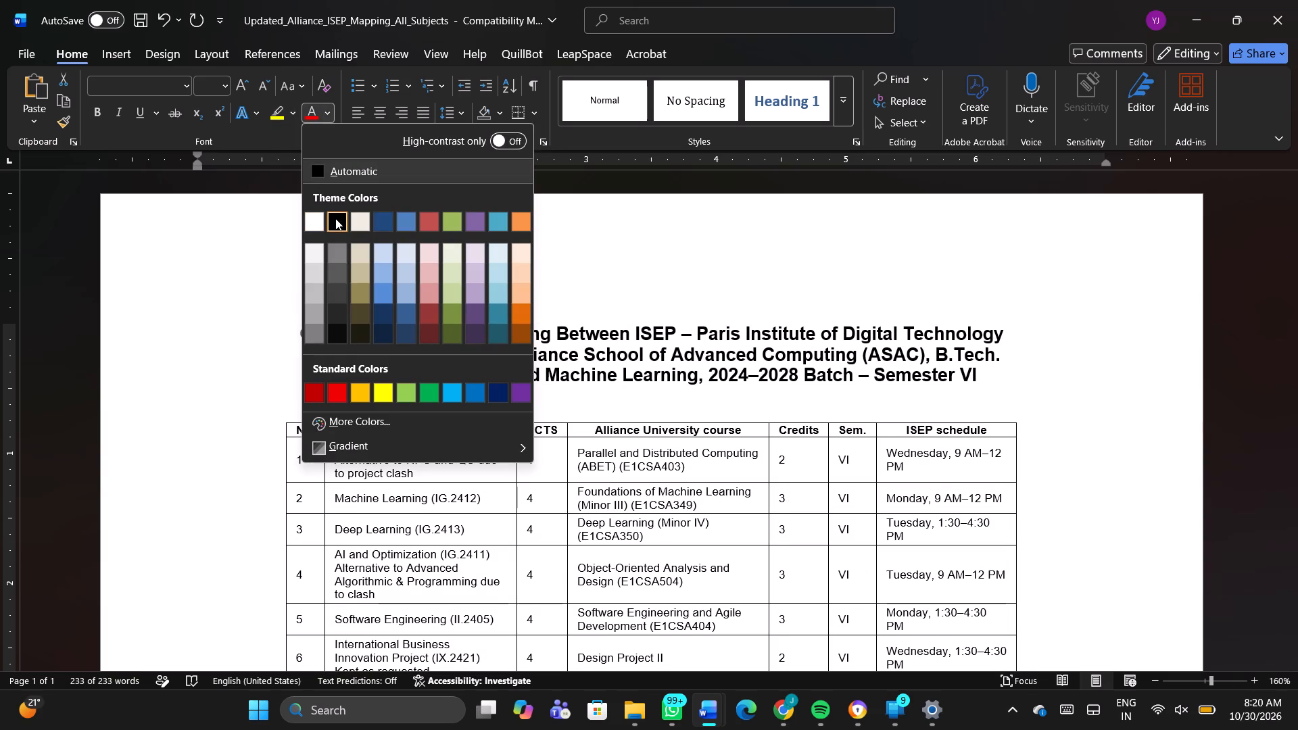
pyautogui.click(335, 218)
pyautogui.click(224, 325)
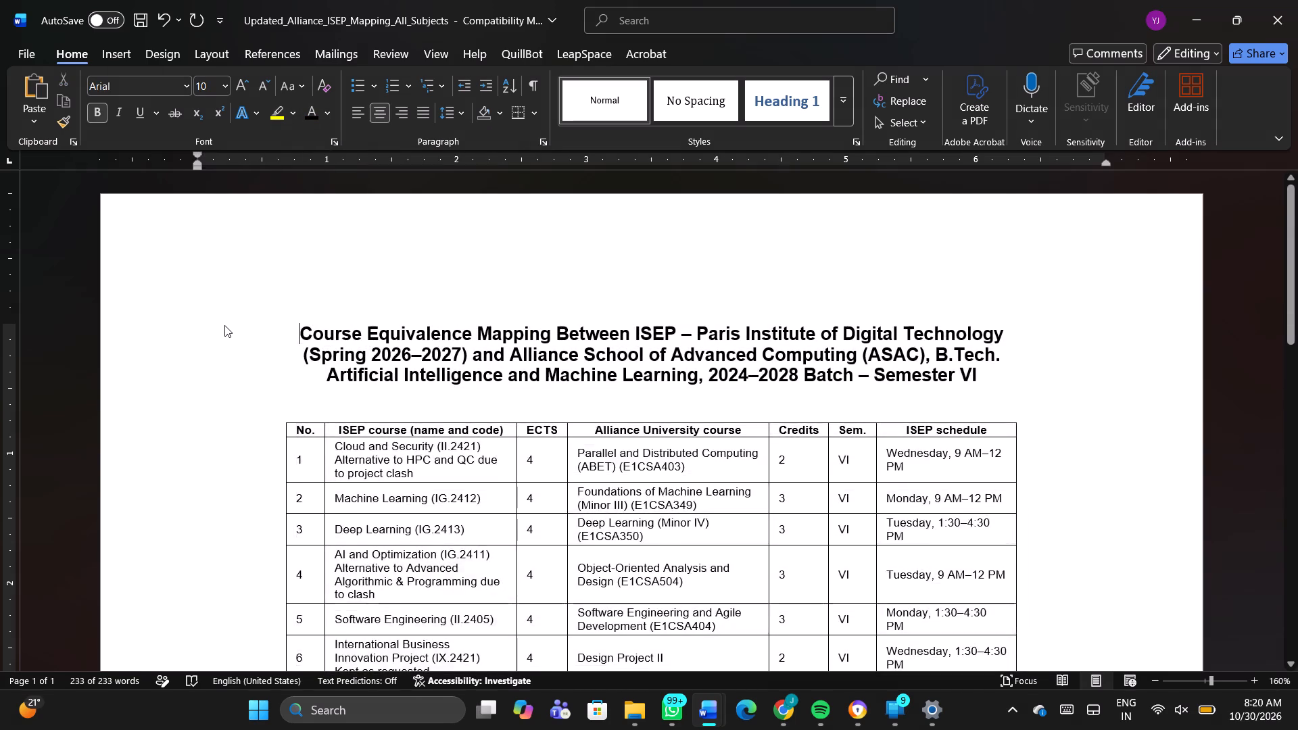
# Close the Updated_Alliance_ISEP_Mapping_All_Subjects document, saving its changes in the Downloads folder.
pyautogui.scroll(-1, 224, 325)
pyautogui.scroll(1, 224, 325)
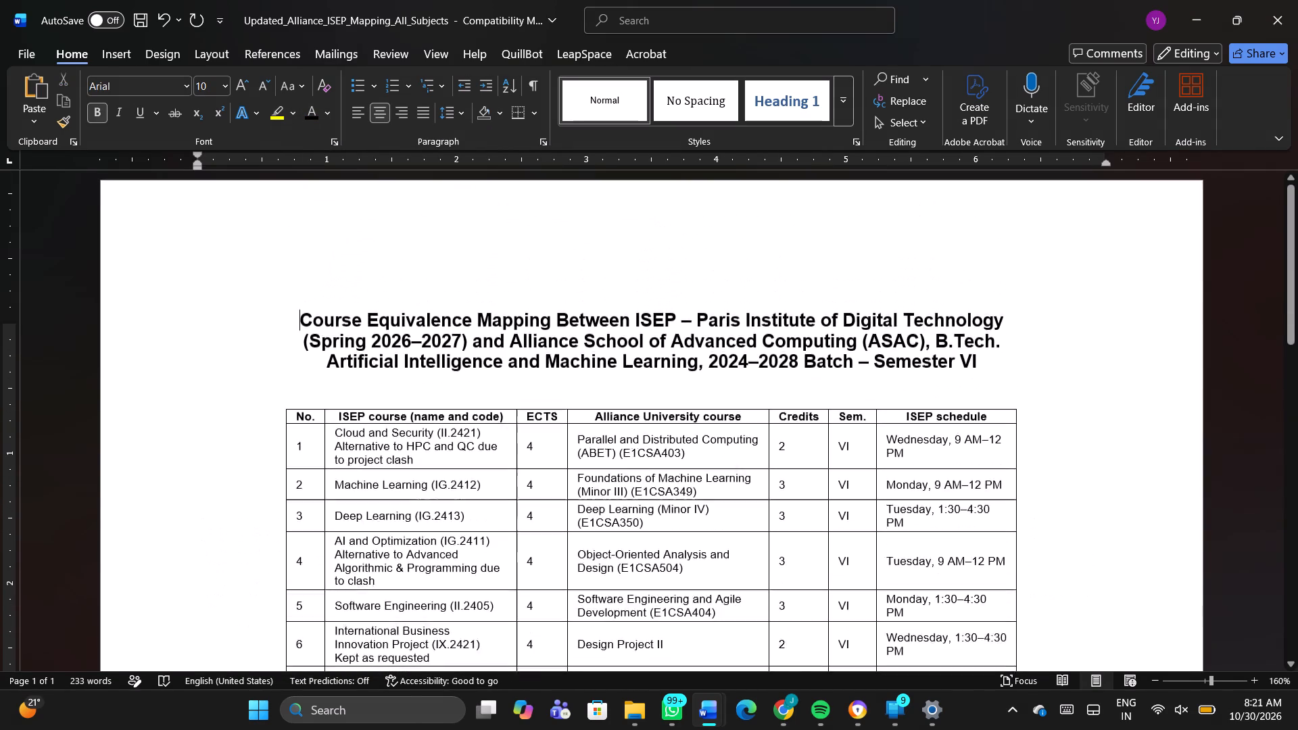
pyautogui.scroll(1, 224, 325)
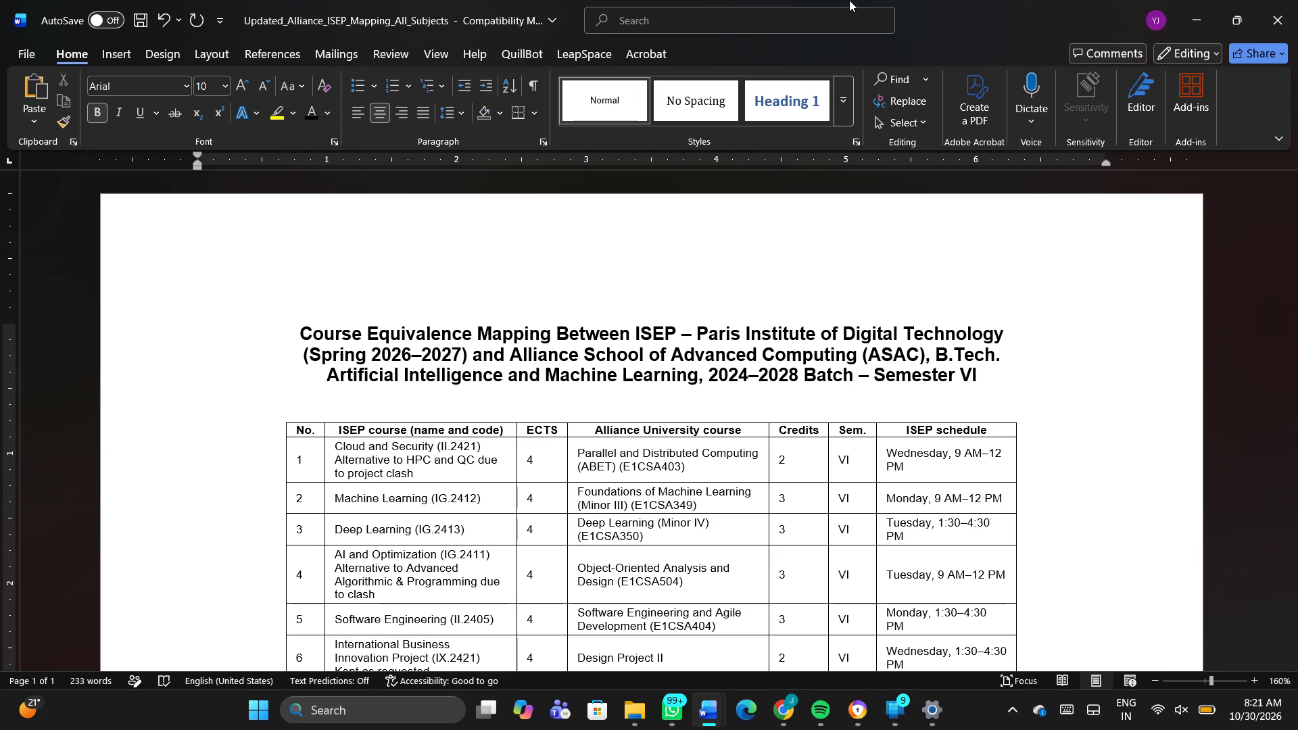
pyautogui.click(1291, 11)
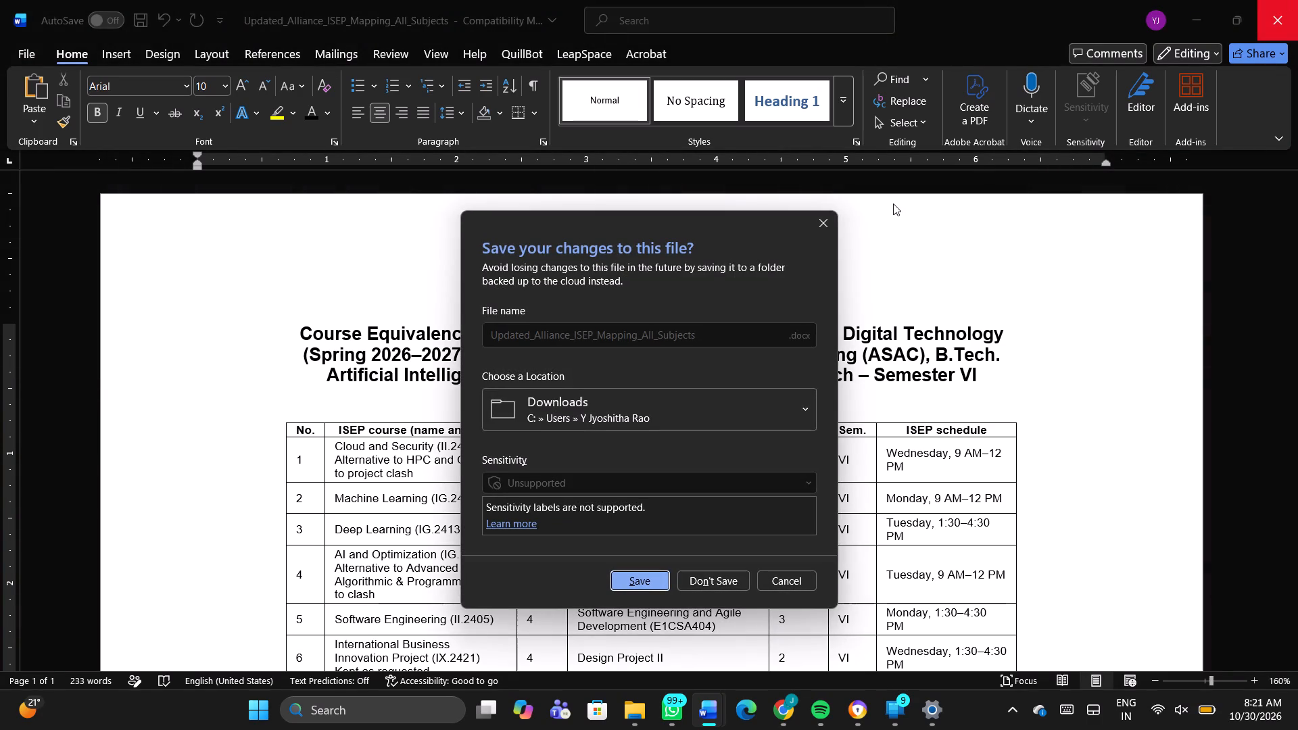
pyautogui.click(649, 579)
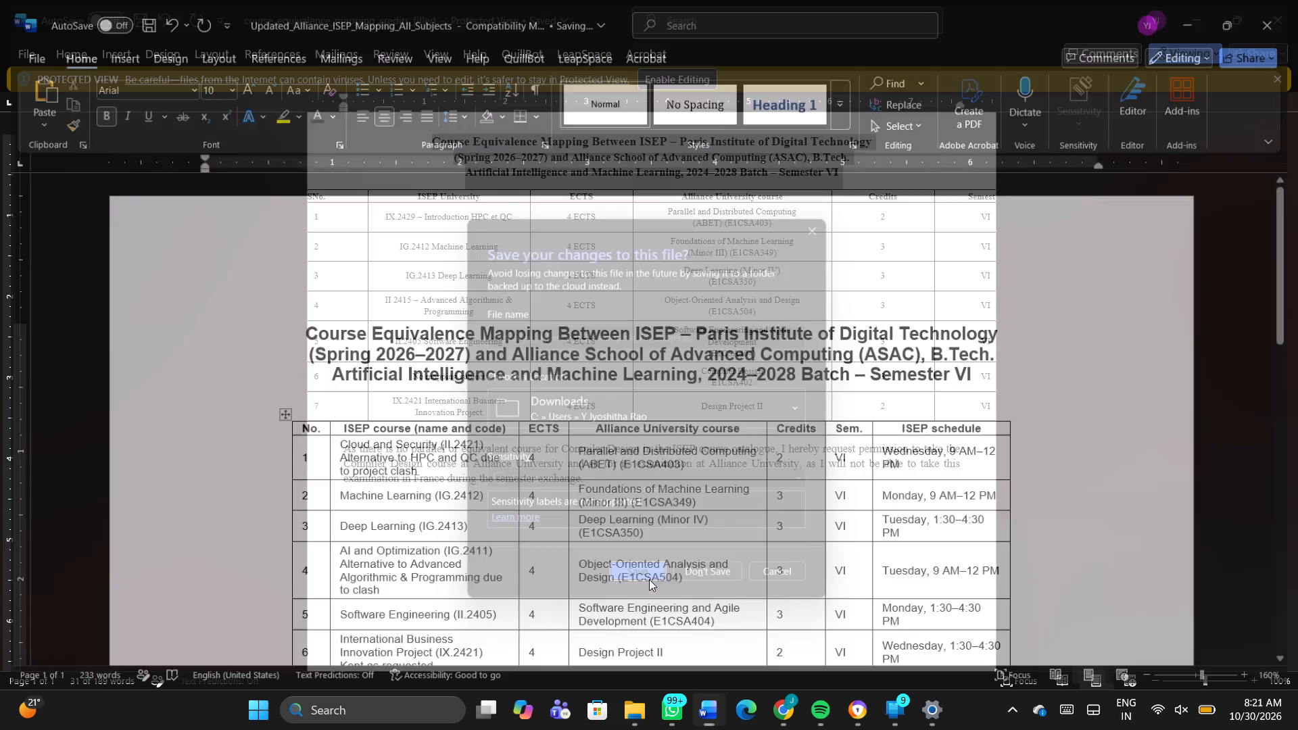
# Switch to File Explorer and copy the Updated_Alliance_ISEP_Mapping_All_Subjects file from the Downloads folder.
pyautogui.click(638, 716)
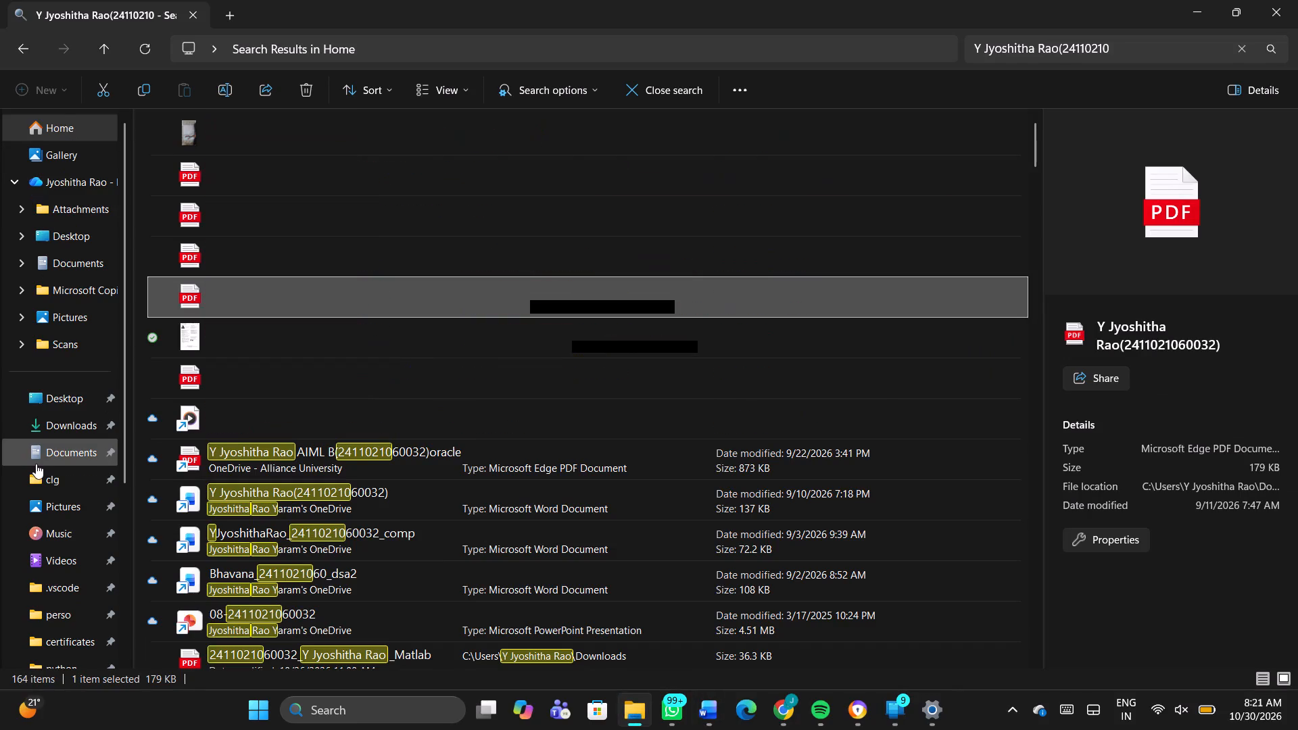
pyautogui.click(47, 427)
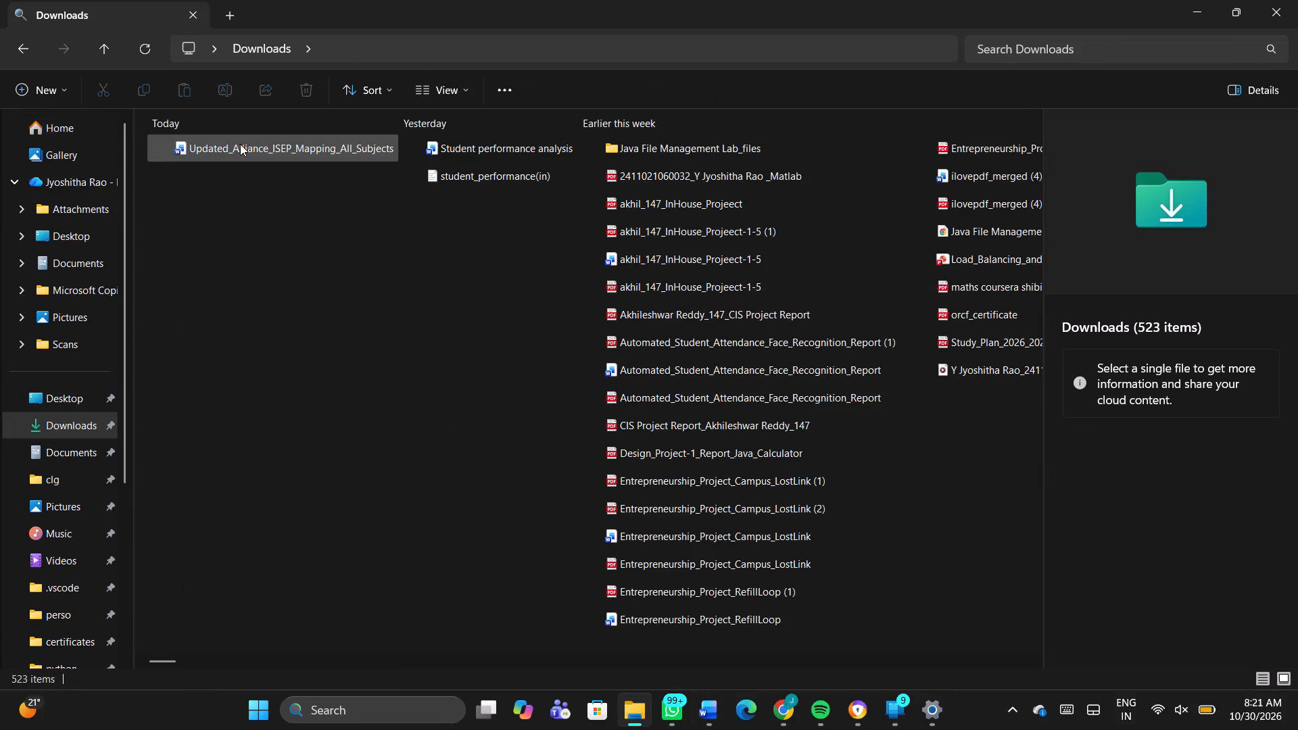
pyautogui.rightClick(242, 143)
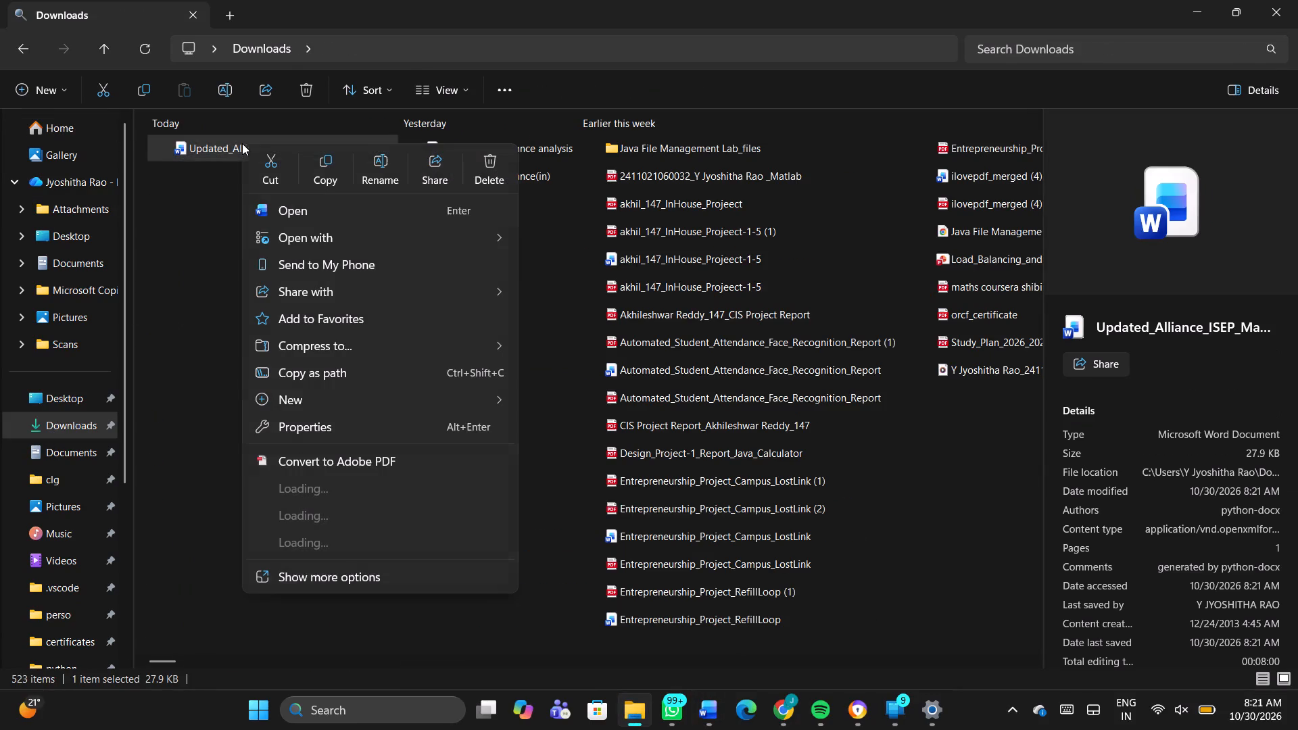
pyautogui.click(323, 170)
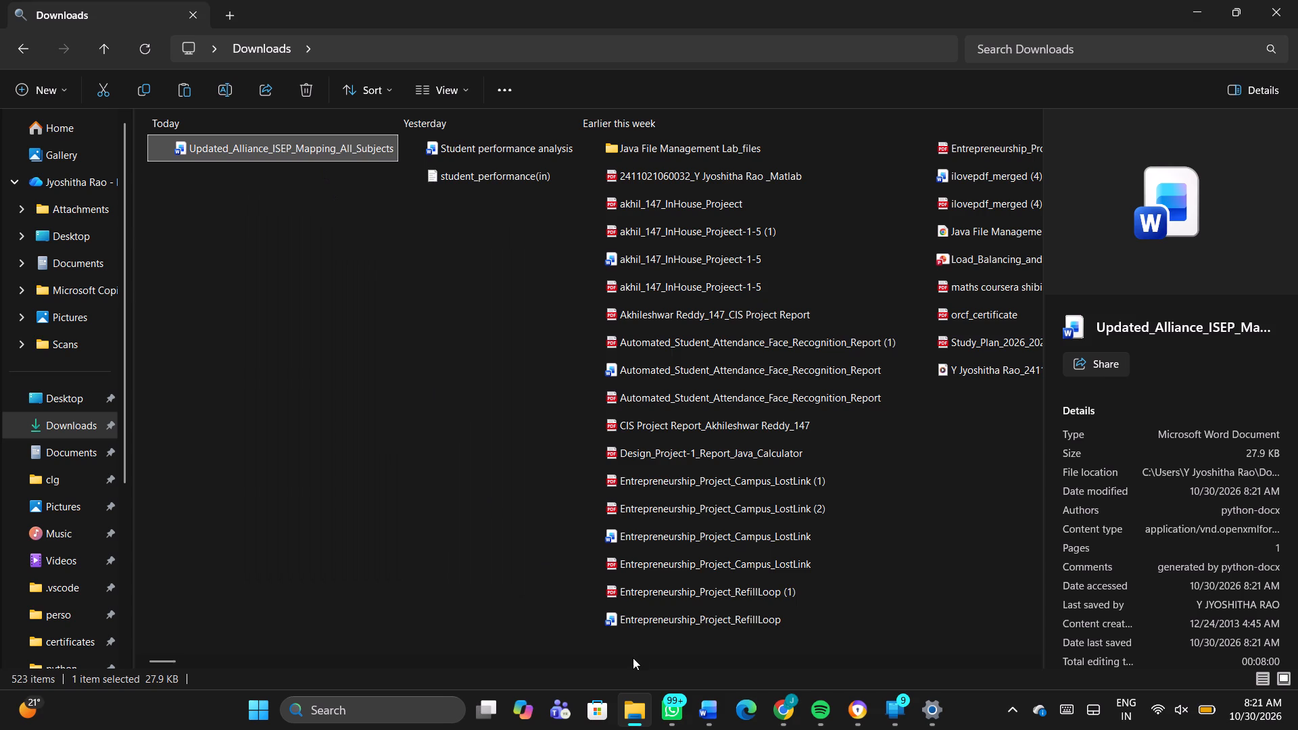
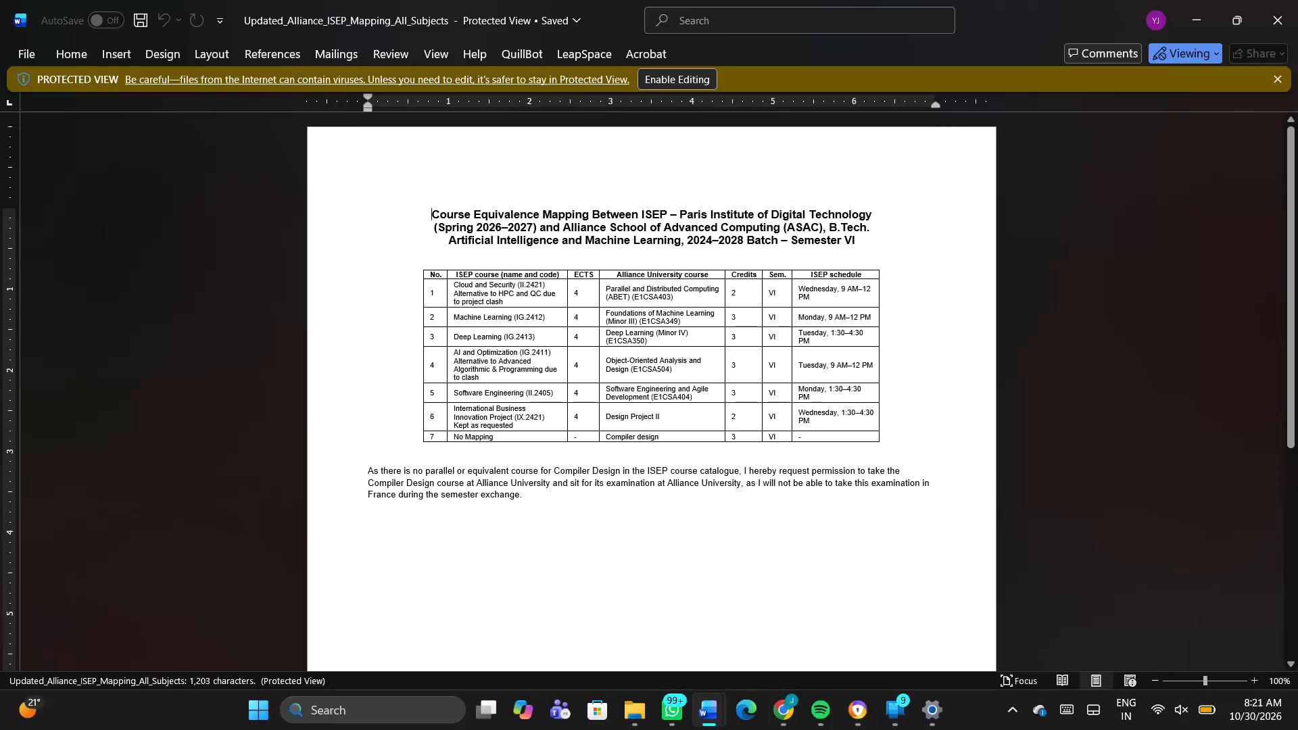
# Enable editing in the protected Updated_Alliance_ISEP_Mapping_All_Subjects document, and close its window.
pyautogui.click(684, 76)
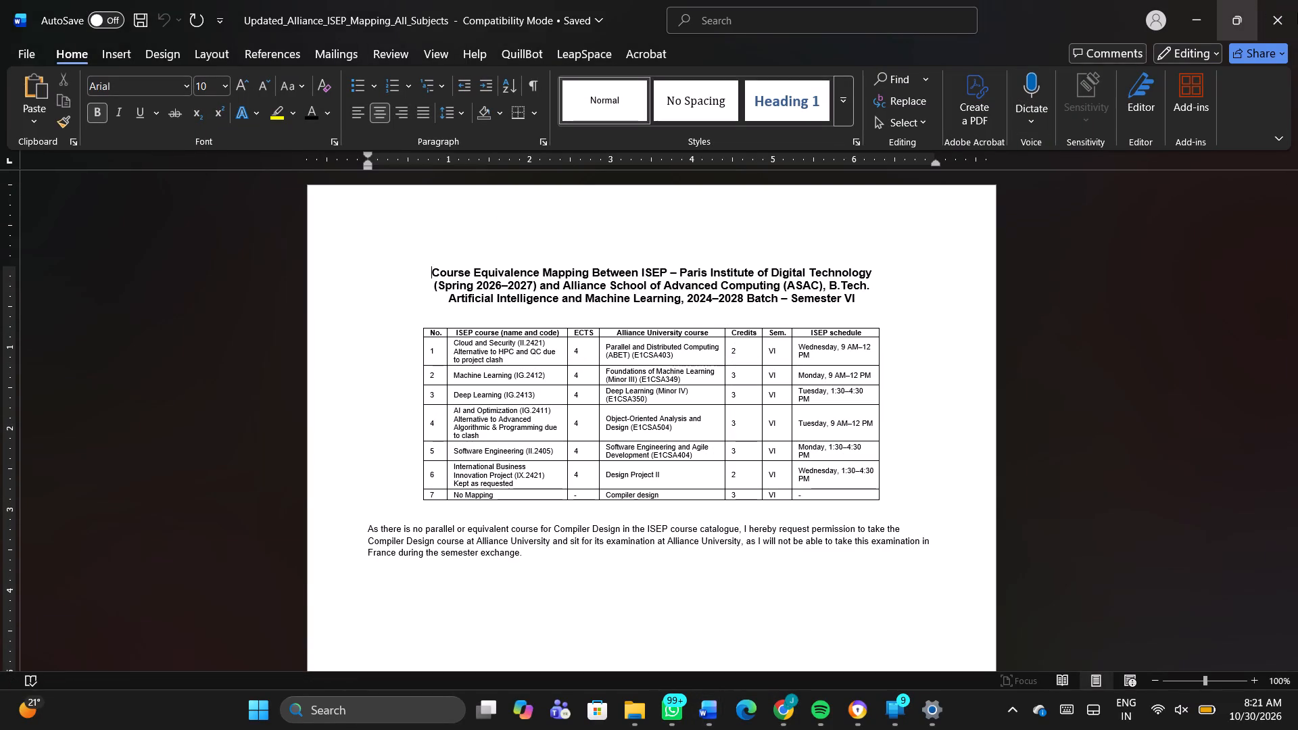
pyautogui.click(1294, 1)
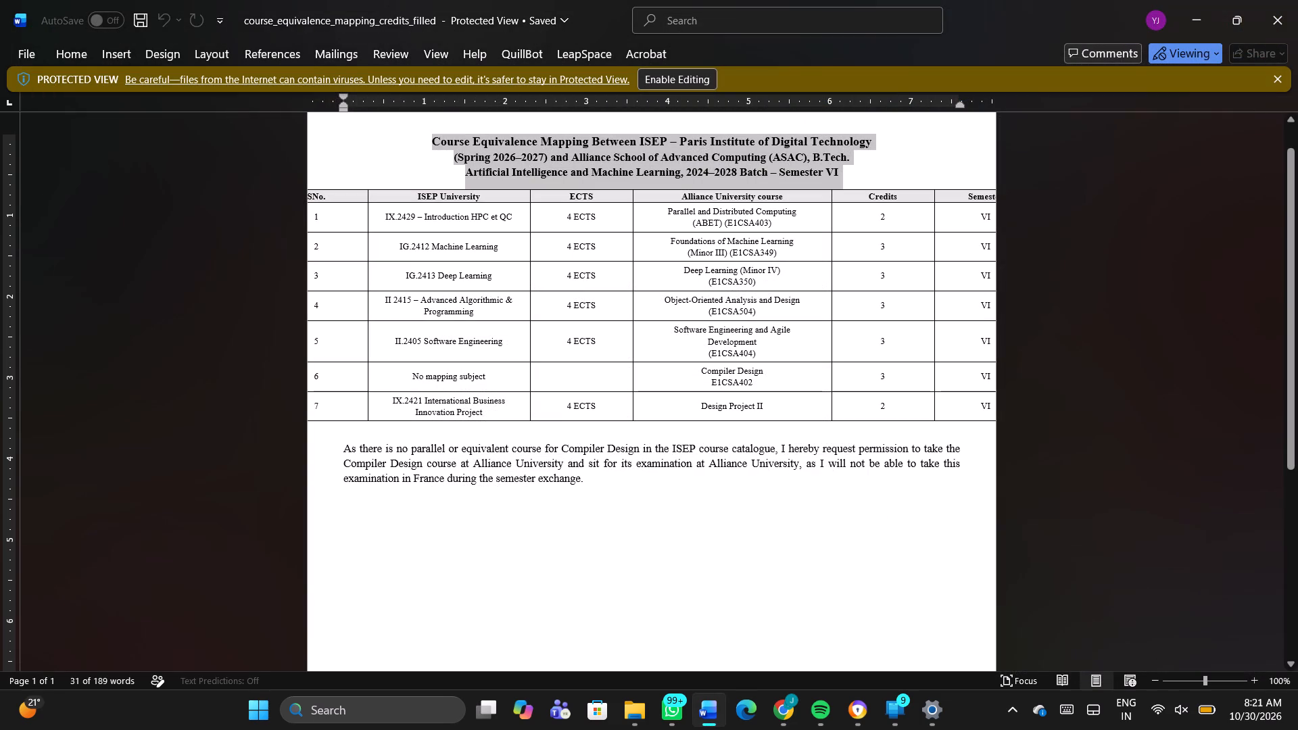
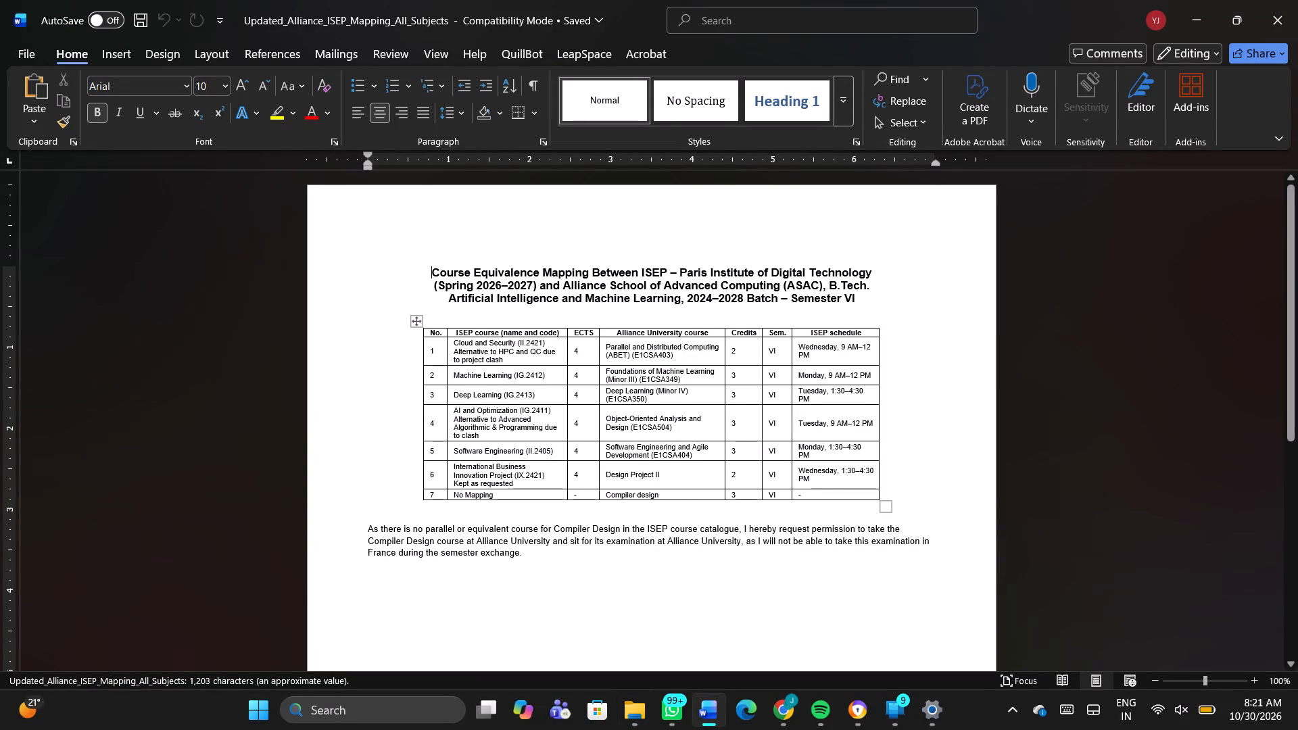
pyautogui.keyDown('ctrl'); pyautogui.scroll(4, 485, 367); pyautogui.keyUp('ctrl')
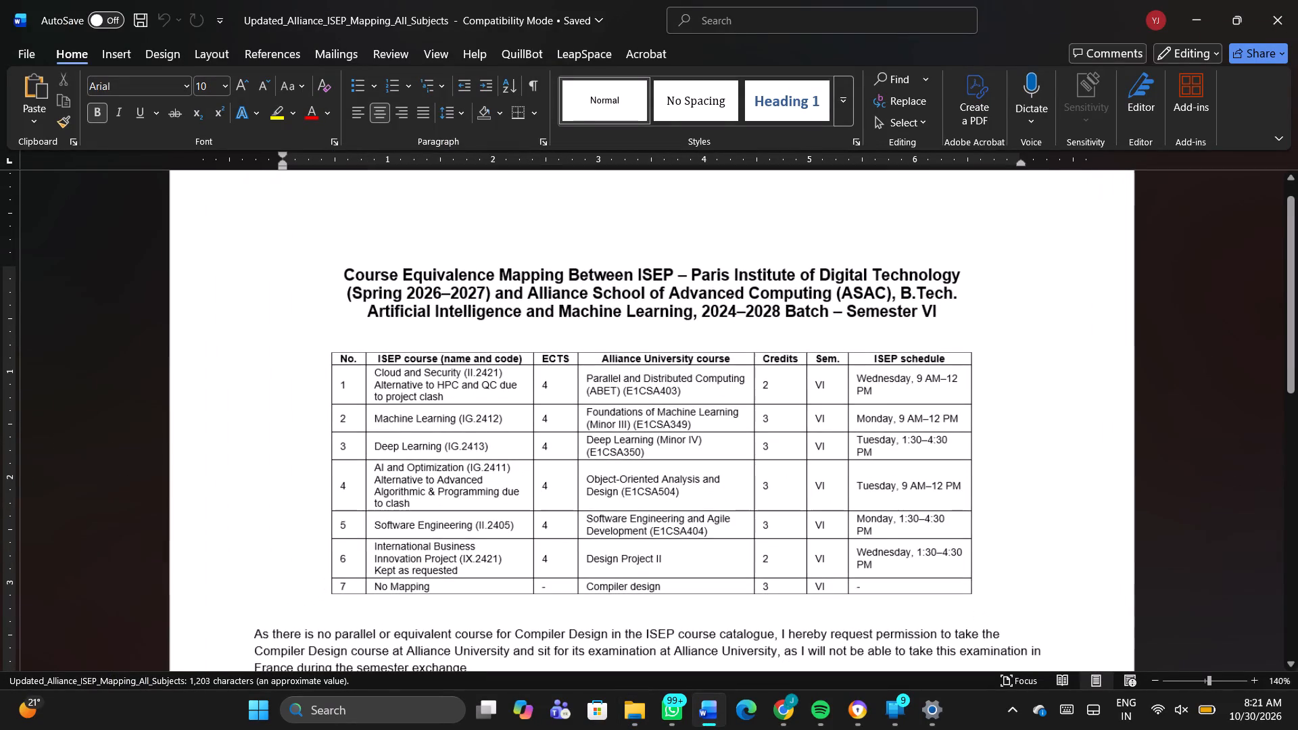
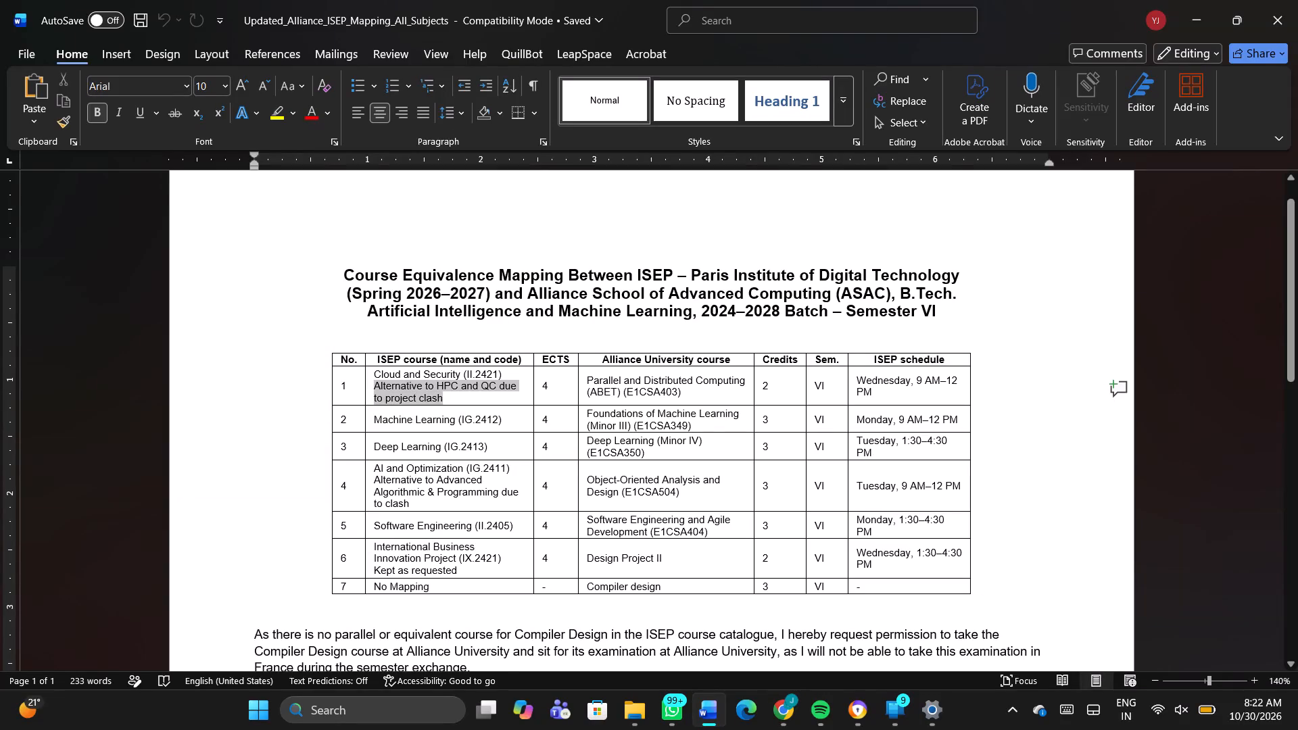
# Delete the note "Alternative to HPC and QC due to project clash" and its empty line under Cloud and Security (II.2421).
pyautogui.press('BackSpace')
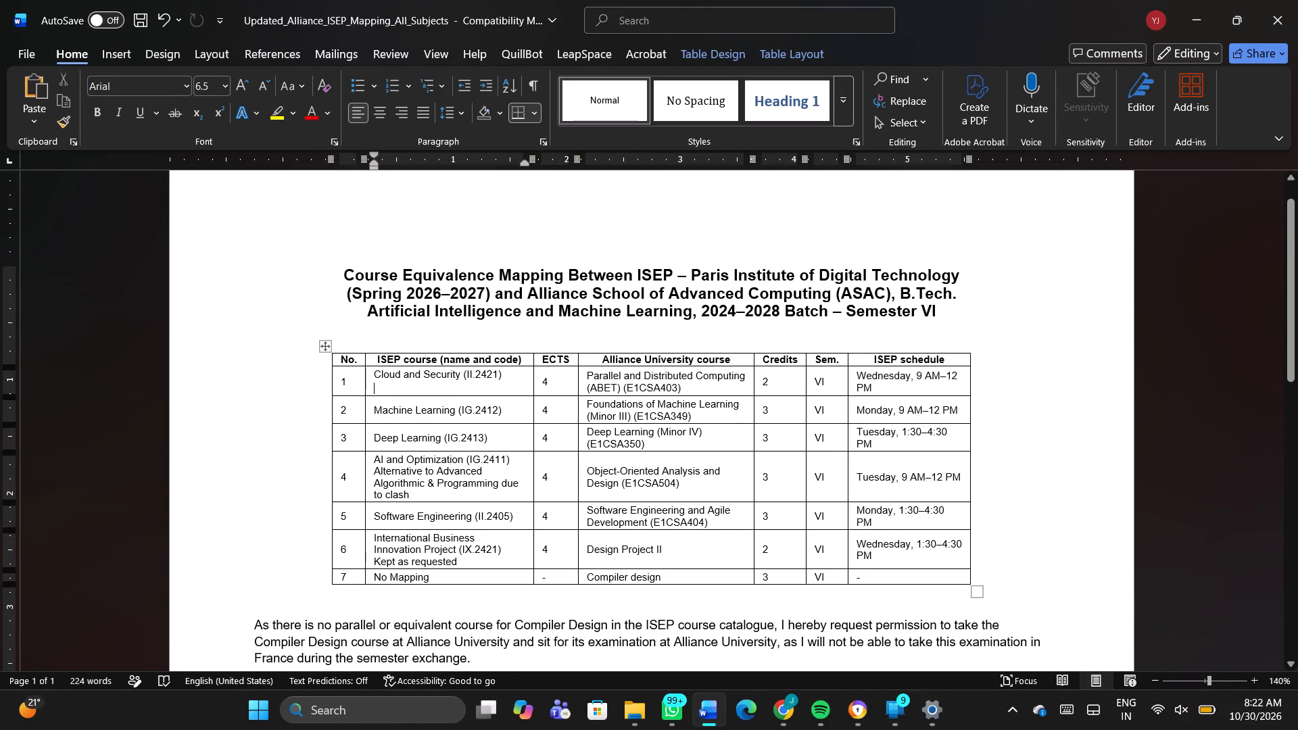
pyautogui.press('BackSpace')
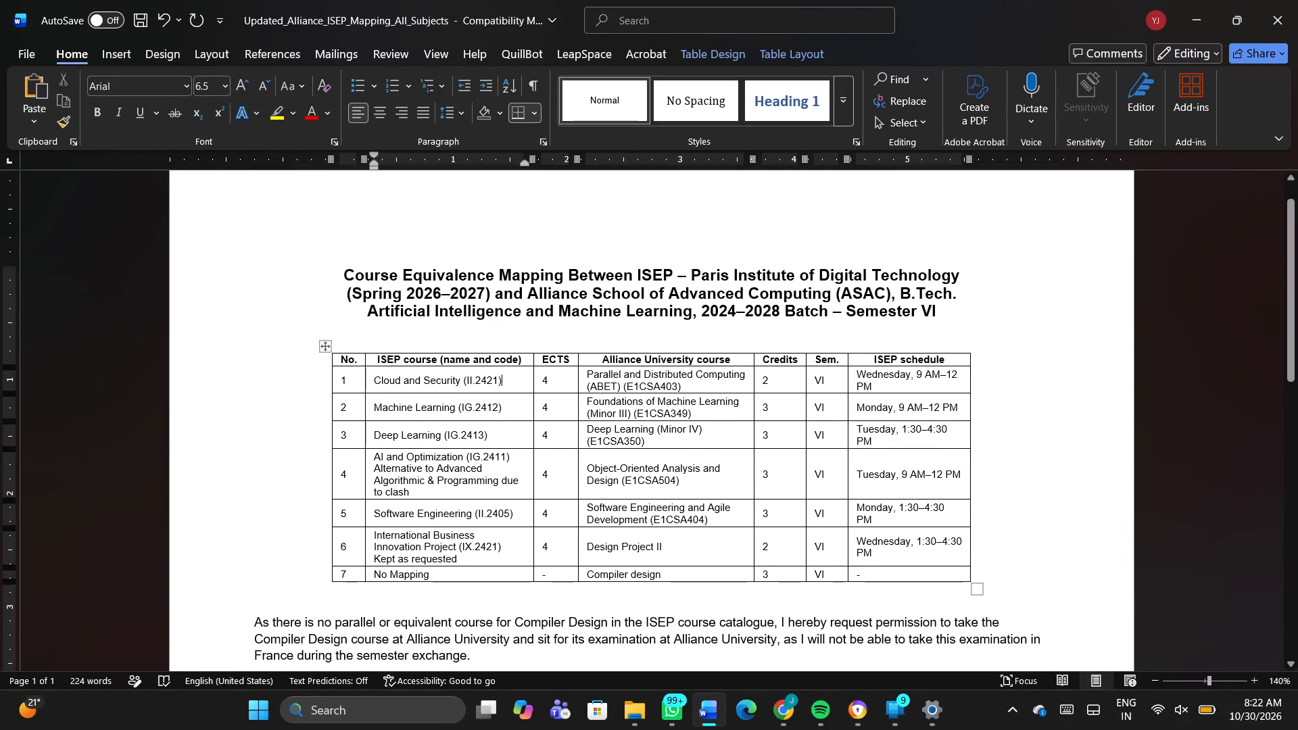
# Delete the note "Alternative to Advanced Algorithmic & Programming due to clash" and its line under AI and Optimization (IG.2411).
pyautogui.moveTo(414, 489); pyautogui.dragTo(423, 479)
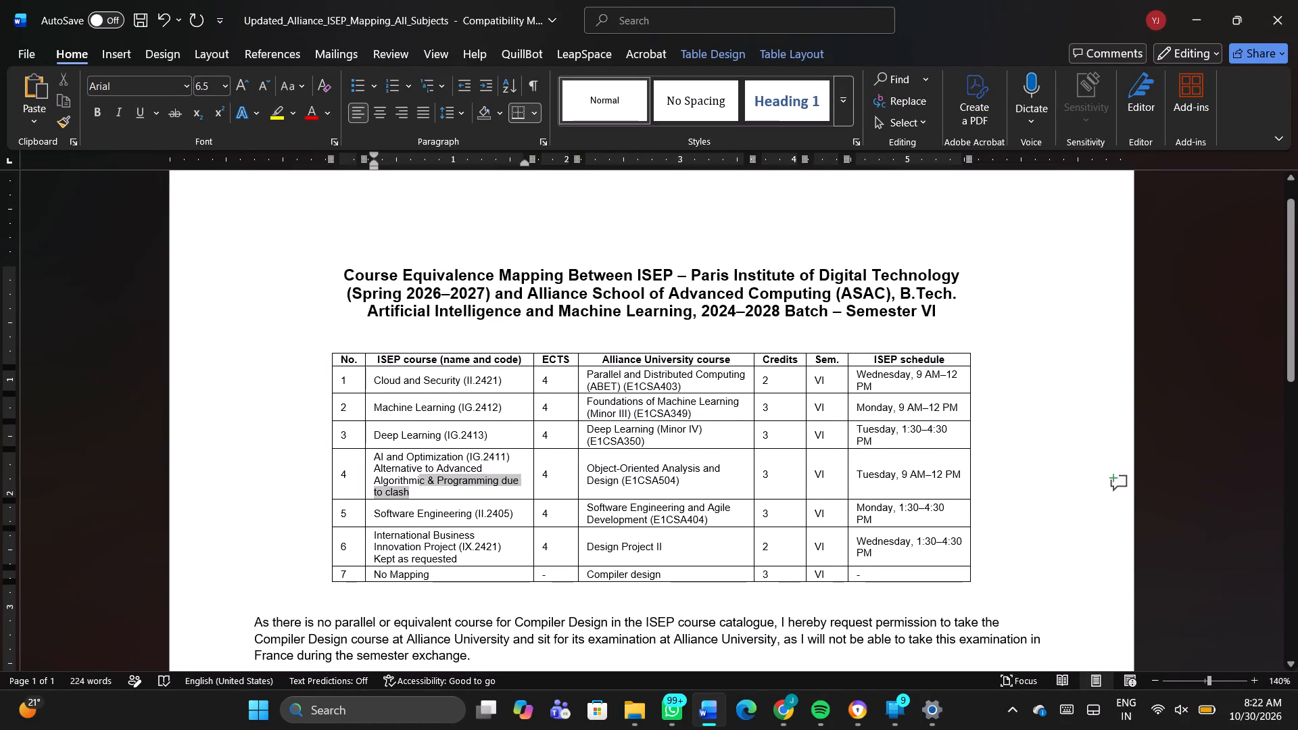
pyautogui.moveTo(423, 479); pyautogui.dragTo(435, 472)
pyautogui.press('BackSpace')
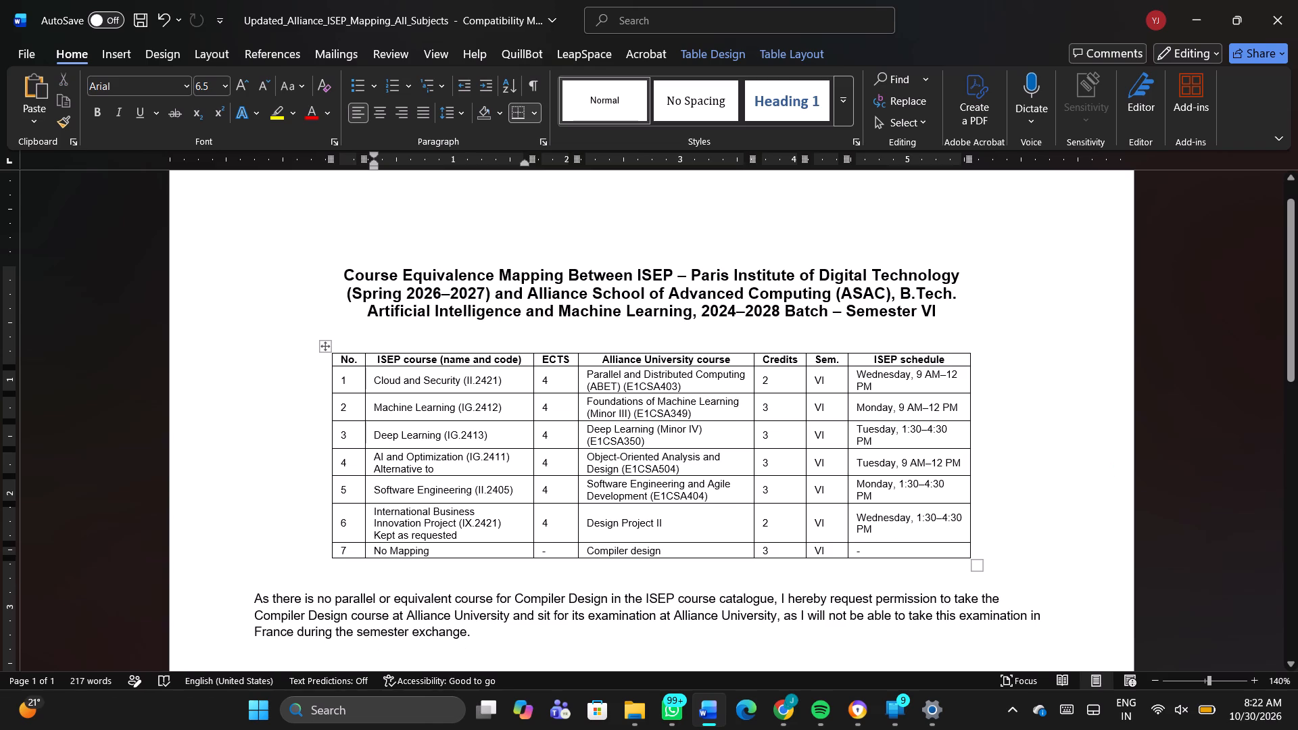
pyautogui.press('BackSpace')
pyautogui.press('BackSpace')
pyautogui.press('BackSpace')
pyautogui.press('BackSpace')
pyautogui.press('BackSpace')
pyautogui.press('BackSpace')
pyautogui.press('BackSpace')
pyautogui.press('BackSpace')
pyautogui.press('BackSpace')
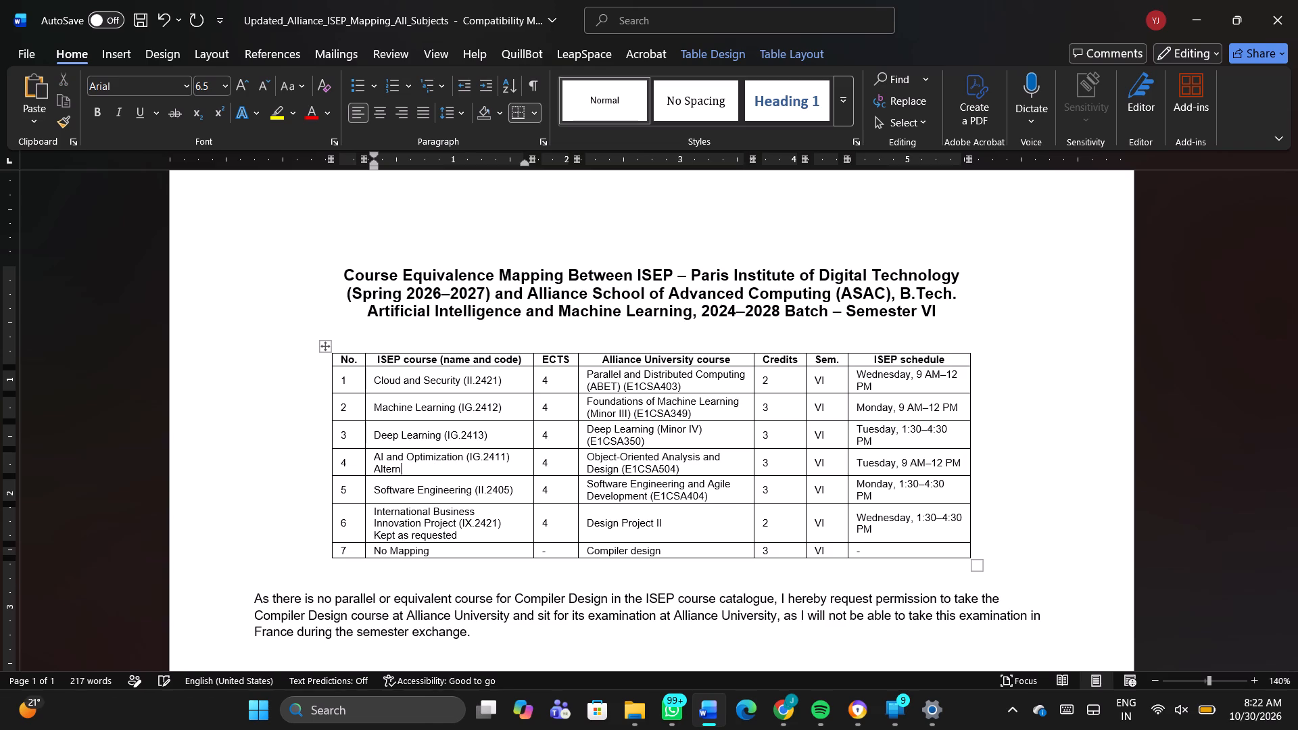
pyautogui.press('BackSpace')
pyautogui.press('BackSpace')
pyautogui.press('BackSpace')
pyautogui.press('BackSpace')
pyautogui.press('BackSpace')
pyautogui.press('BackSpace')
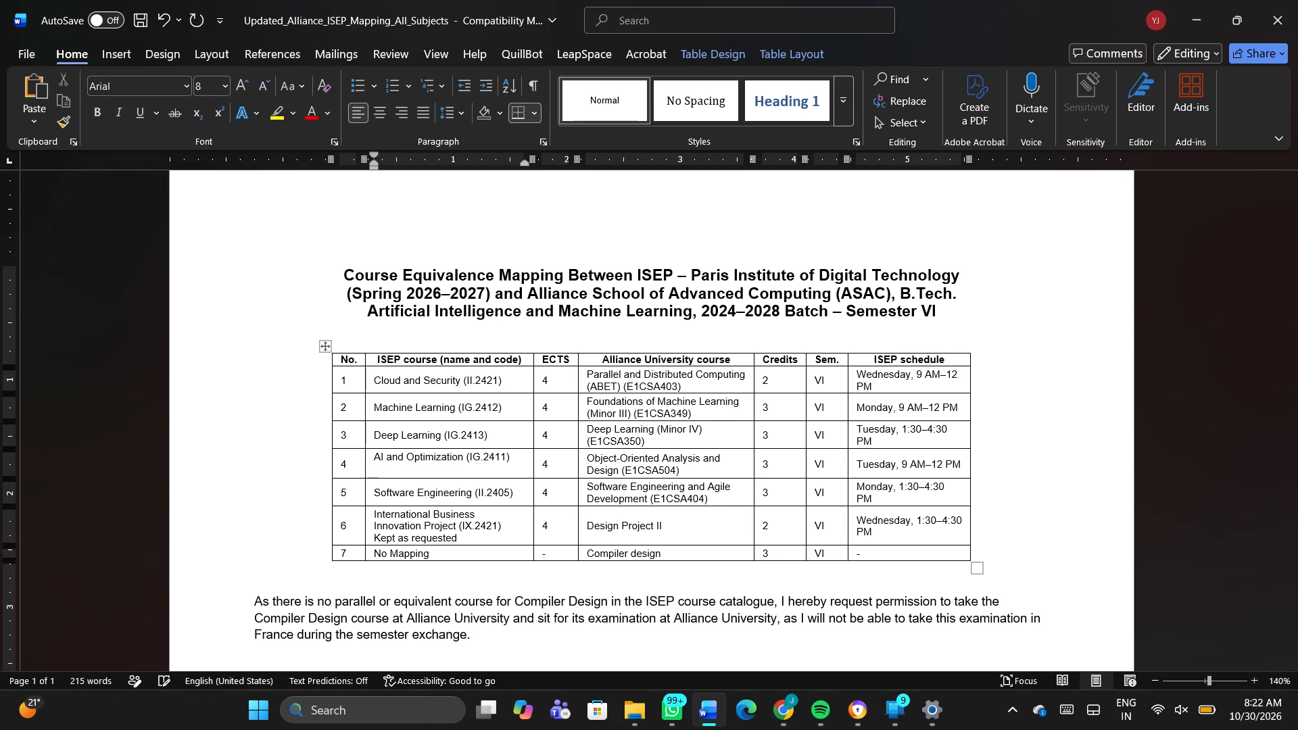
pyautogui.press('BackSpace')
# Delete the note "Kept as requested" and its empty line under International Business Innovation Project (IX.2421).
pyautogui.moveTo(471, 536); pyautogui.dragTo(376, 535)
pyautogui.press('BackSpace')
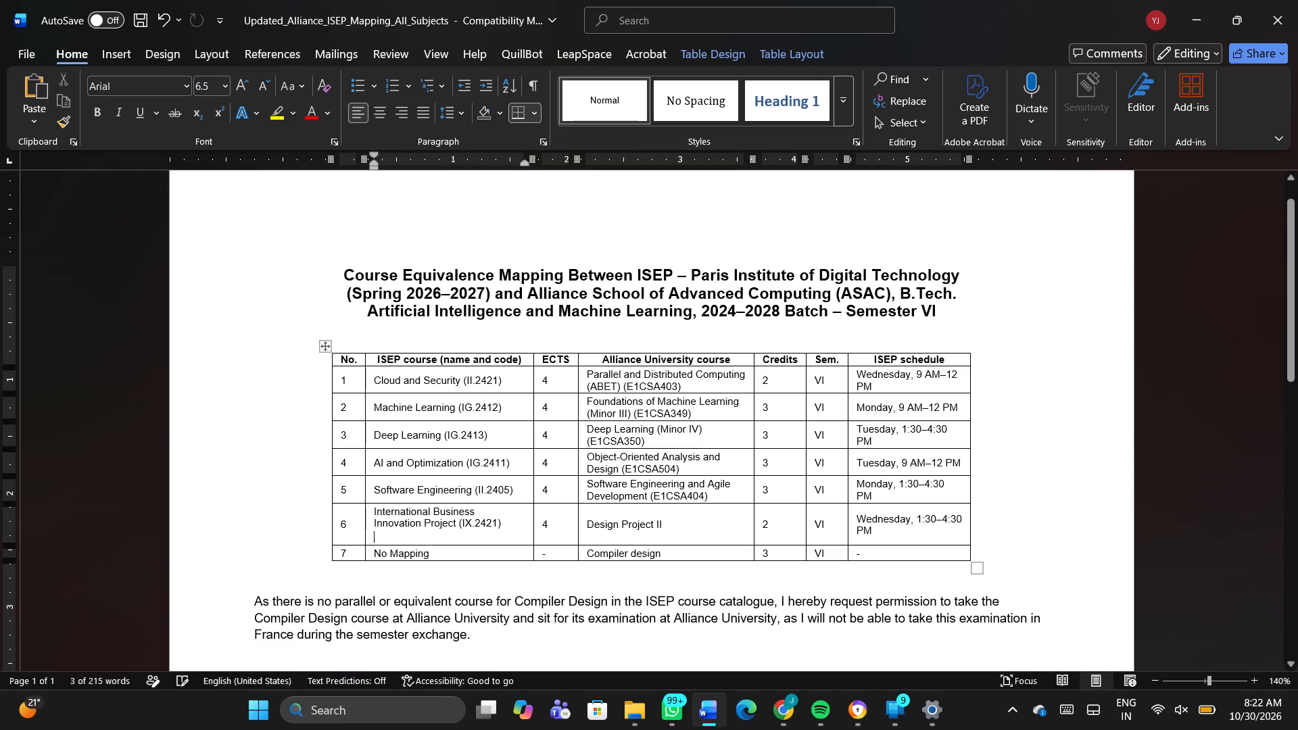
pyautogui.press('BackSpace')
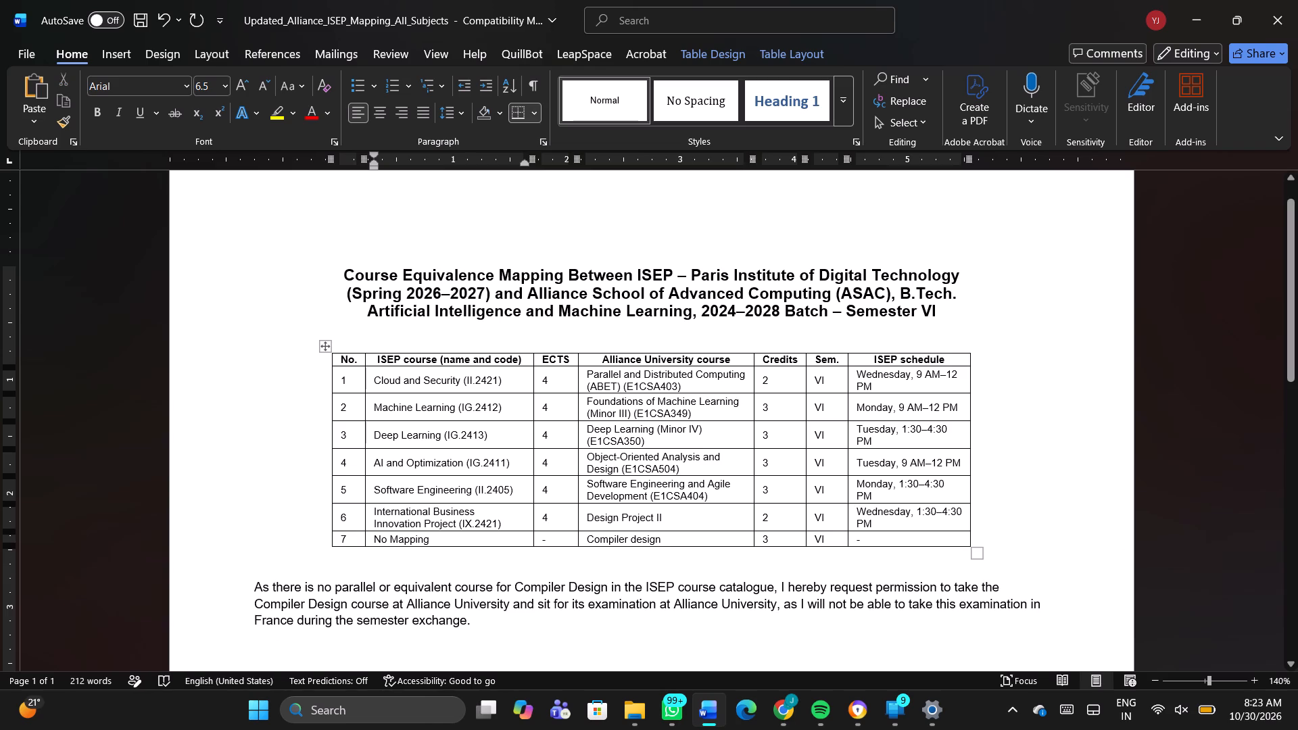
# Close the course equivalence mapping document.
pyautogui.click(1282, 5)
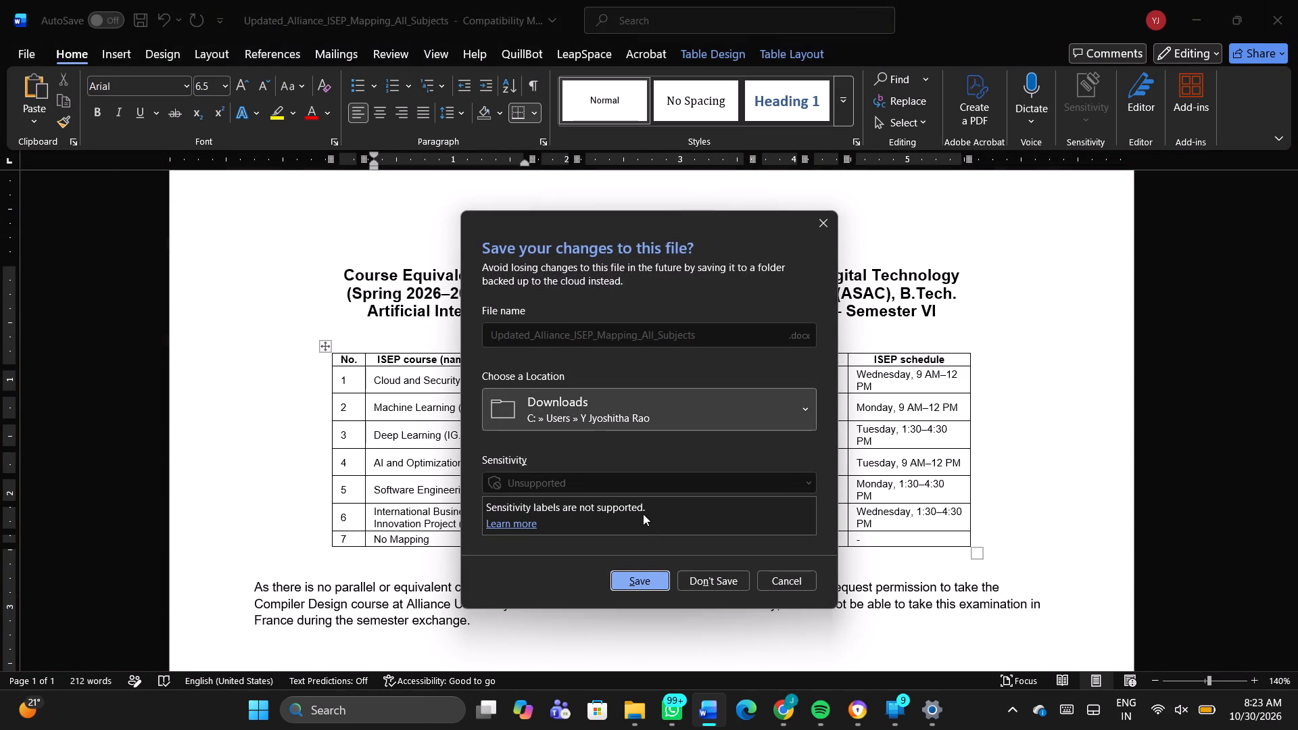
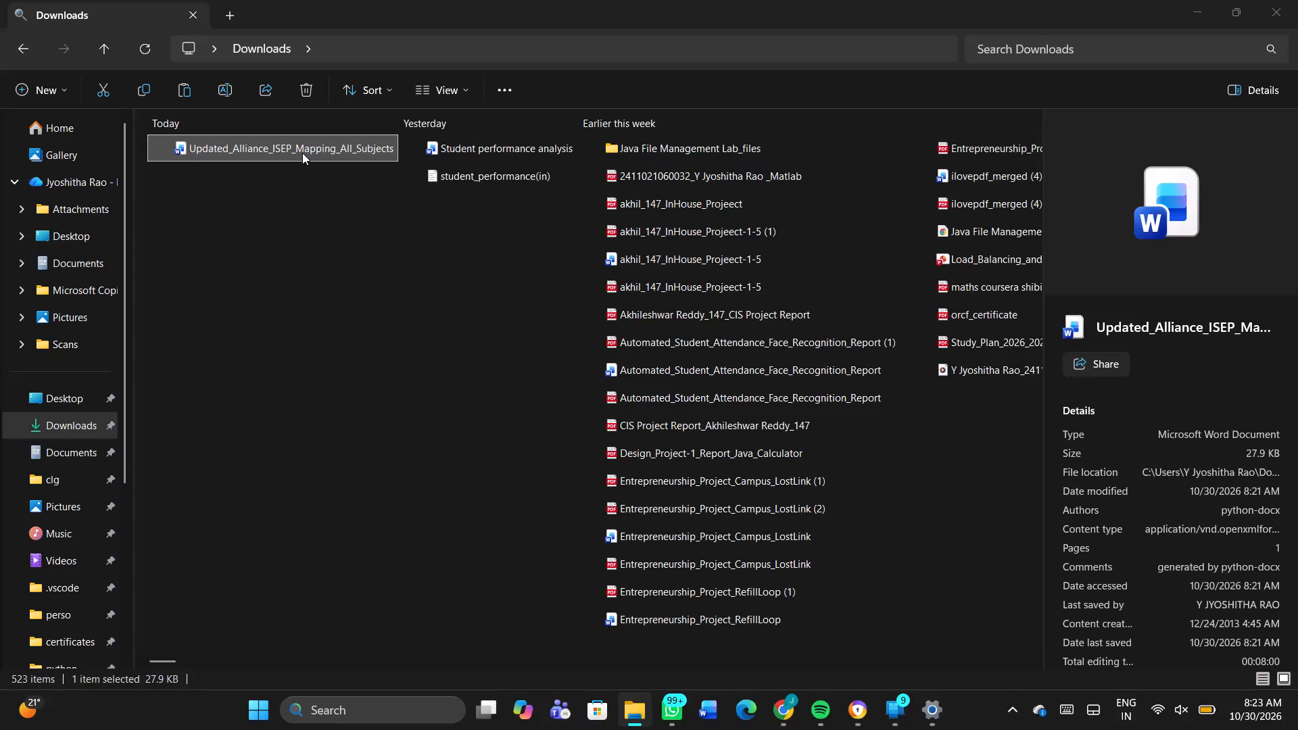
# Copy "AI and Optimization (IG.2411)" from row 4 onto its own line above Machine Learning (IG.2412) in row 2.
pyautogui.keyDown('ctrl'); pyautogui.scroll(7, 533, 381); pyautogui.keyUp('ctrl')
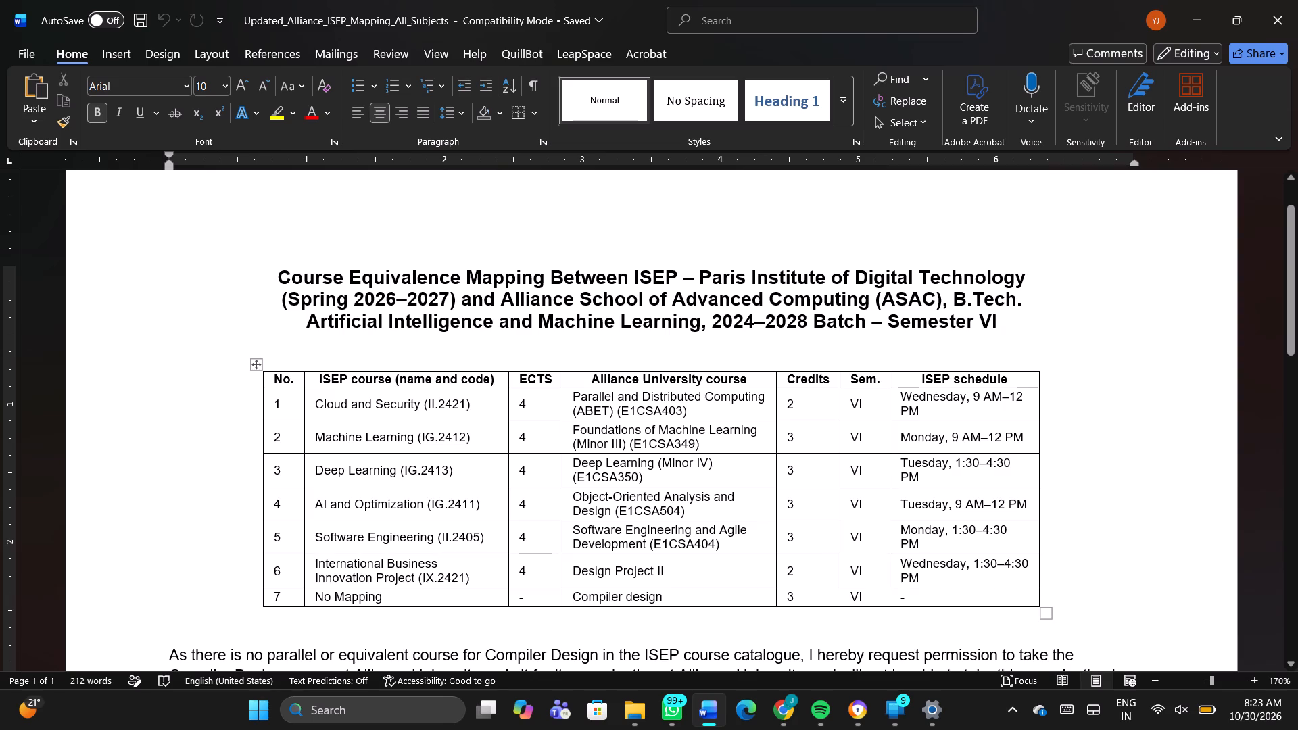
pyautogui.moveTo(489, 504); pyautogui.dragTo(338, 506)
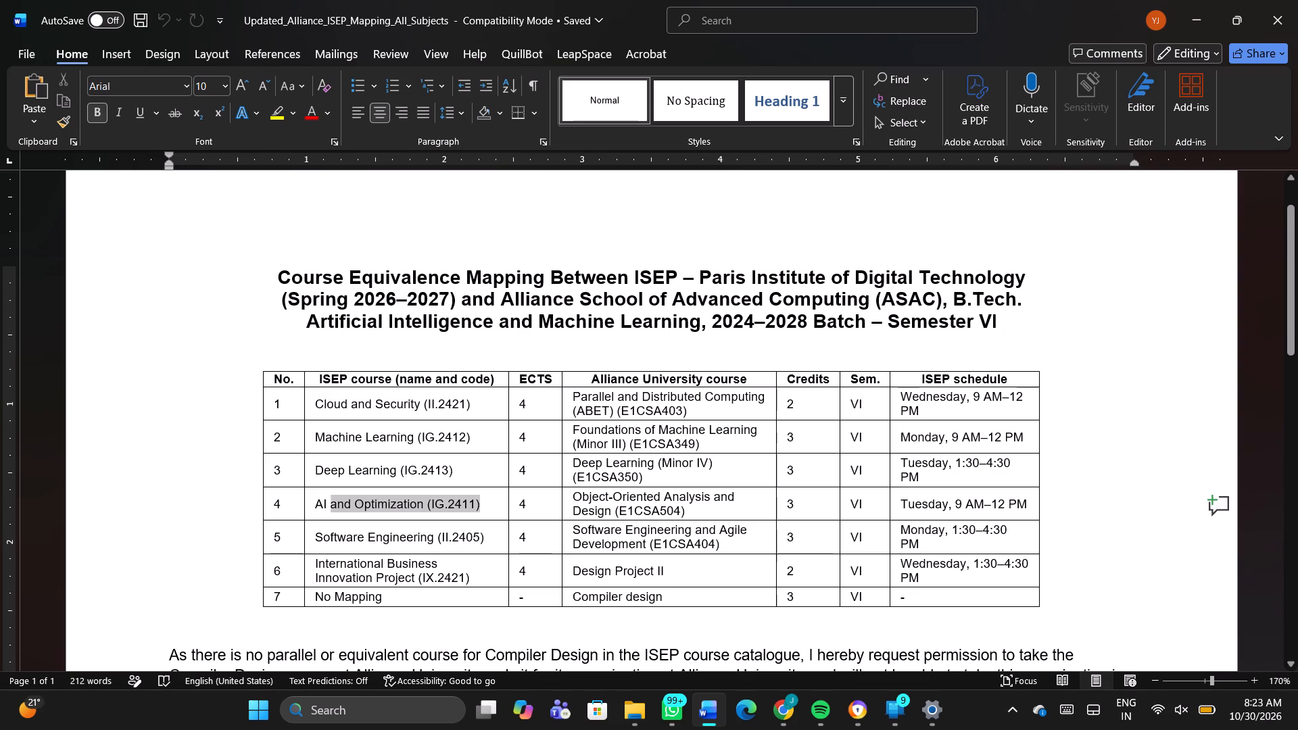
pyautogui.moveTo(338, 506); pyautogui.dragTo(322, 507)
pyautogui.hotkey('ctrl', 'c')
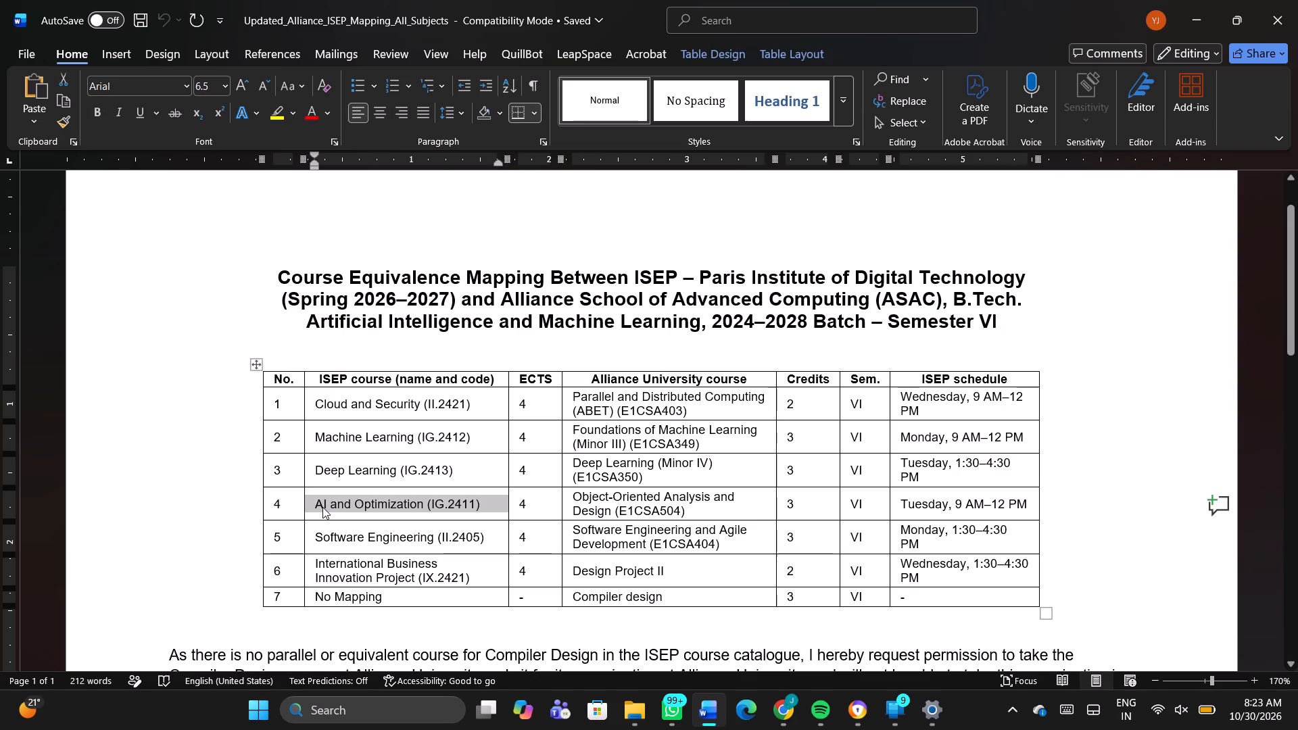
pyautogui.click(427, 541)
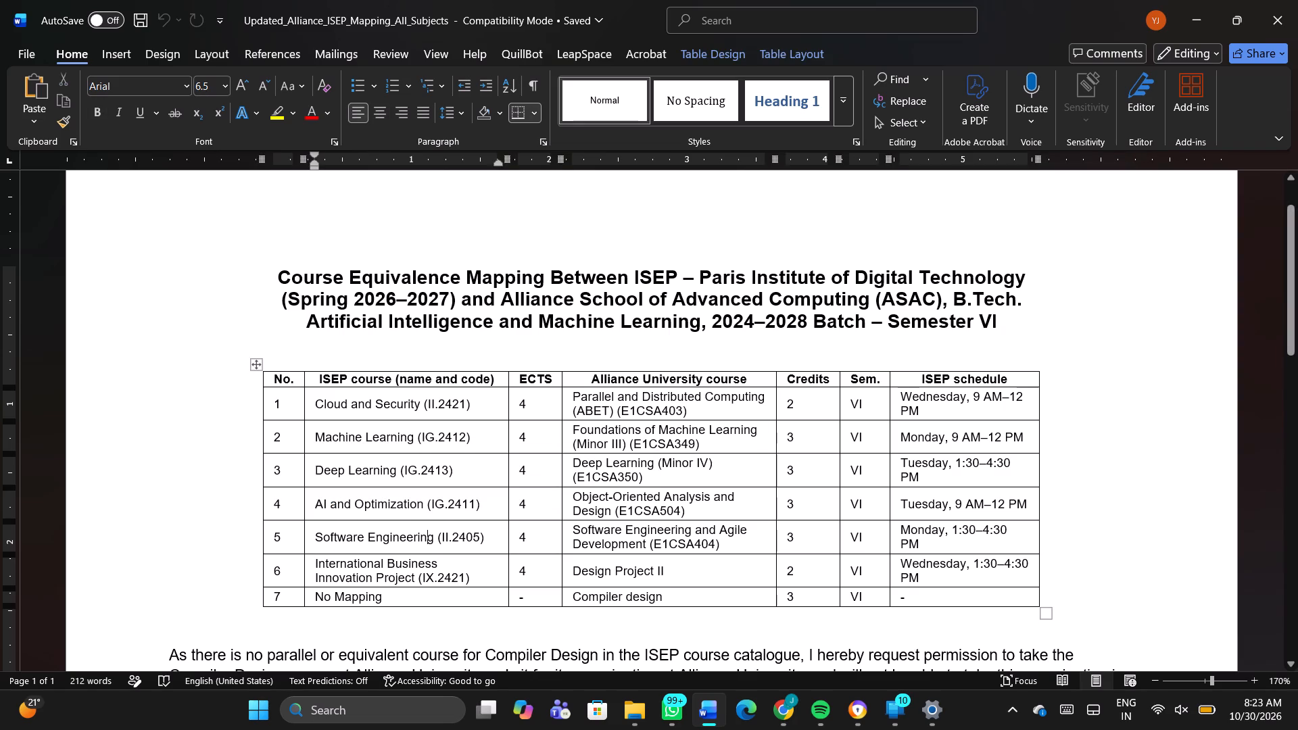
pyautogui.moveTo(481, 504); pyautogui.dragTo(326, 502)
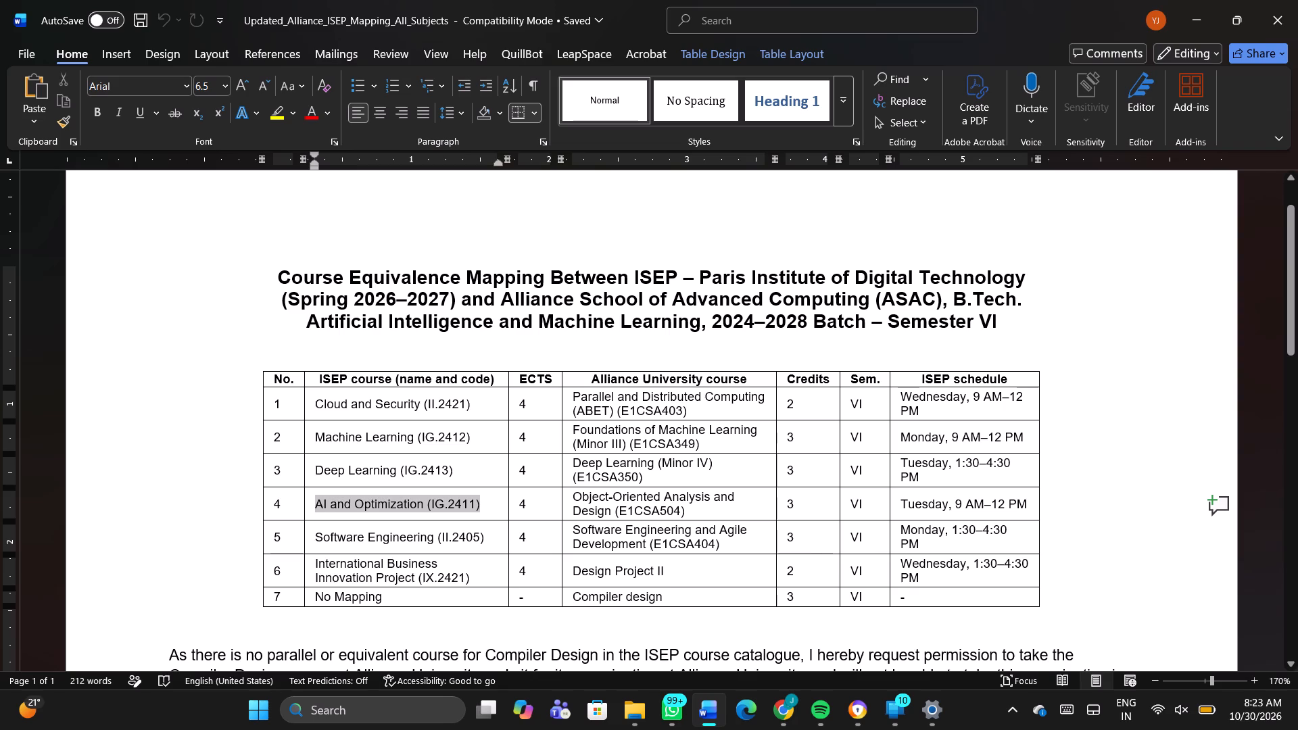
pyautogui.moveTo(326, 502); pyautogui.dragTo(321, 500)
pyautogui.hotkey('ctrl', 'c')
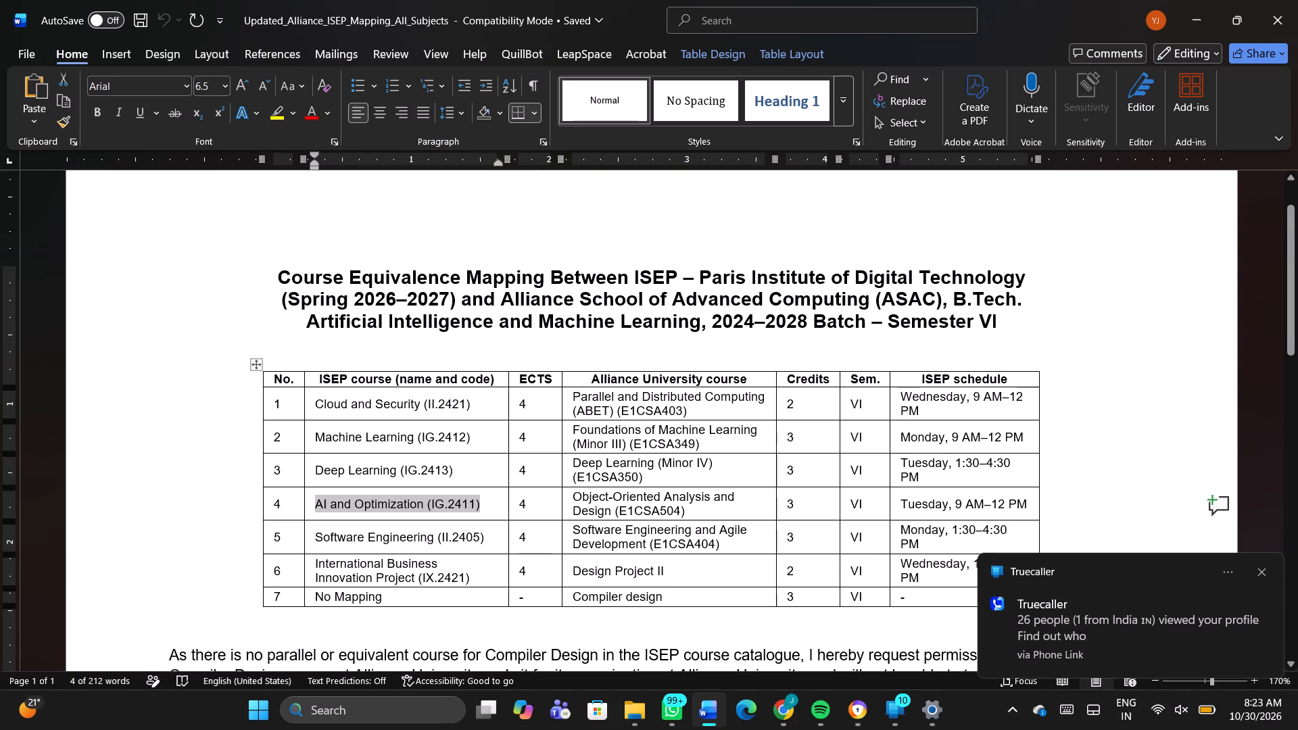
pyautogui.click(318, 438)
pyautogui.hotkey('ctrl', 'v')
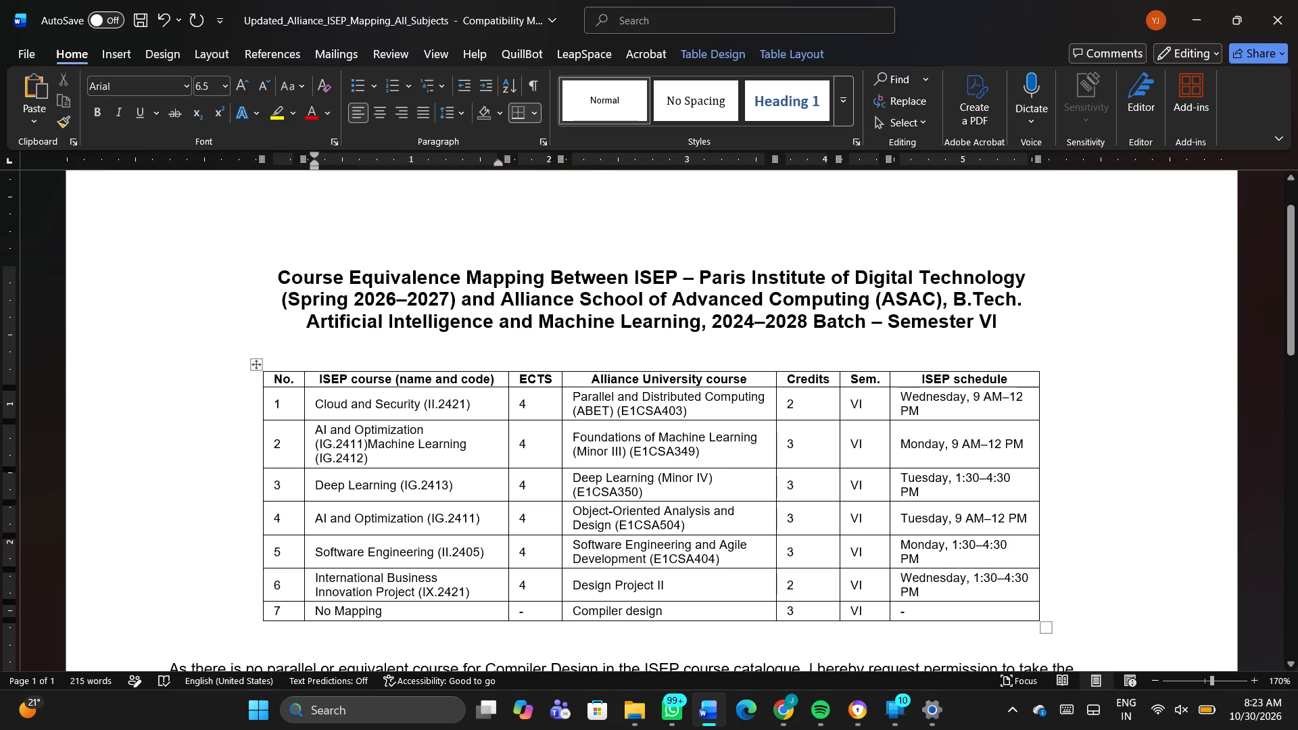
pyautogui.press('Return')
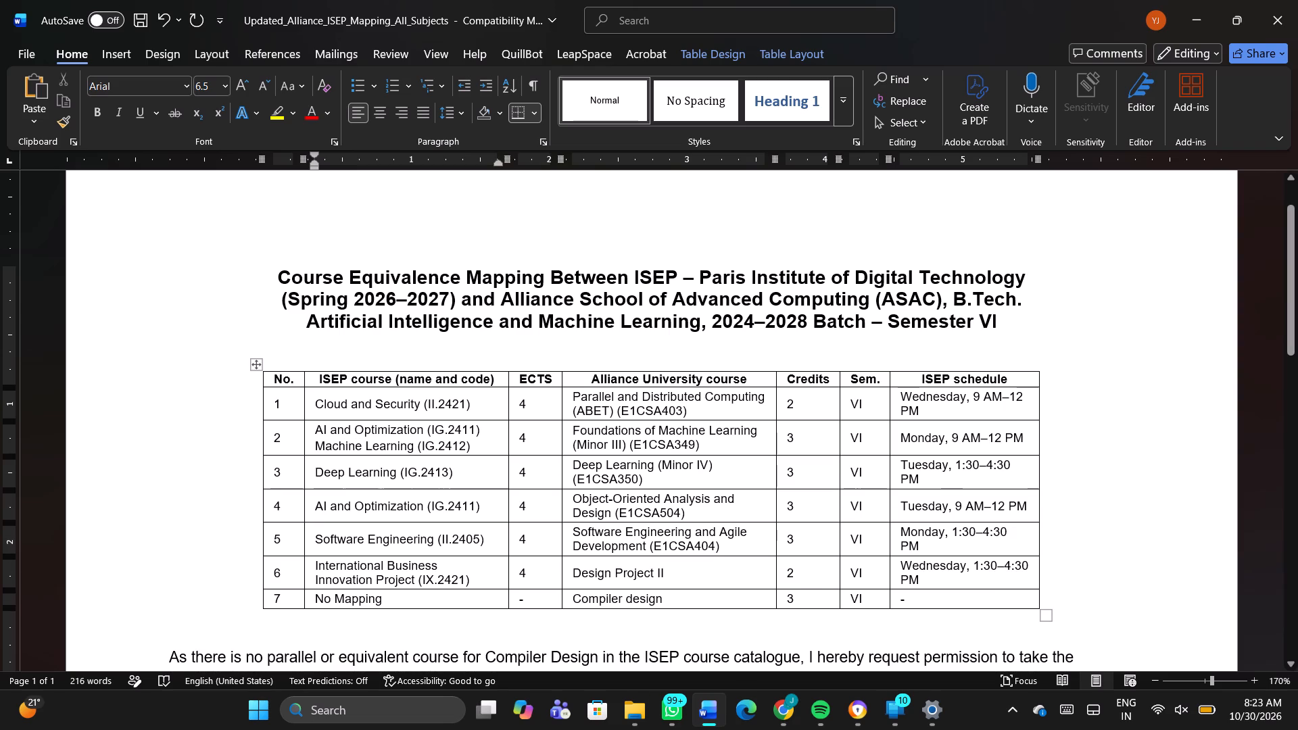
# Copy "Machine Learning (IG.2412)" in row 2, then delete it along with its line, leaving only AI and Optimization (IG.2411).
pyautogui.moveTo(473, 452); pyautogui.dragTo(452, 438)
pyautogui.click(462, 444)
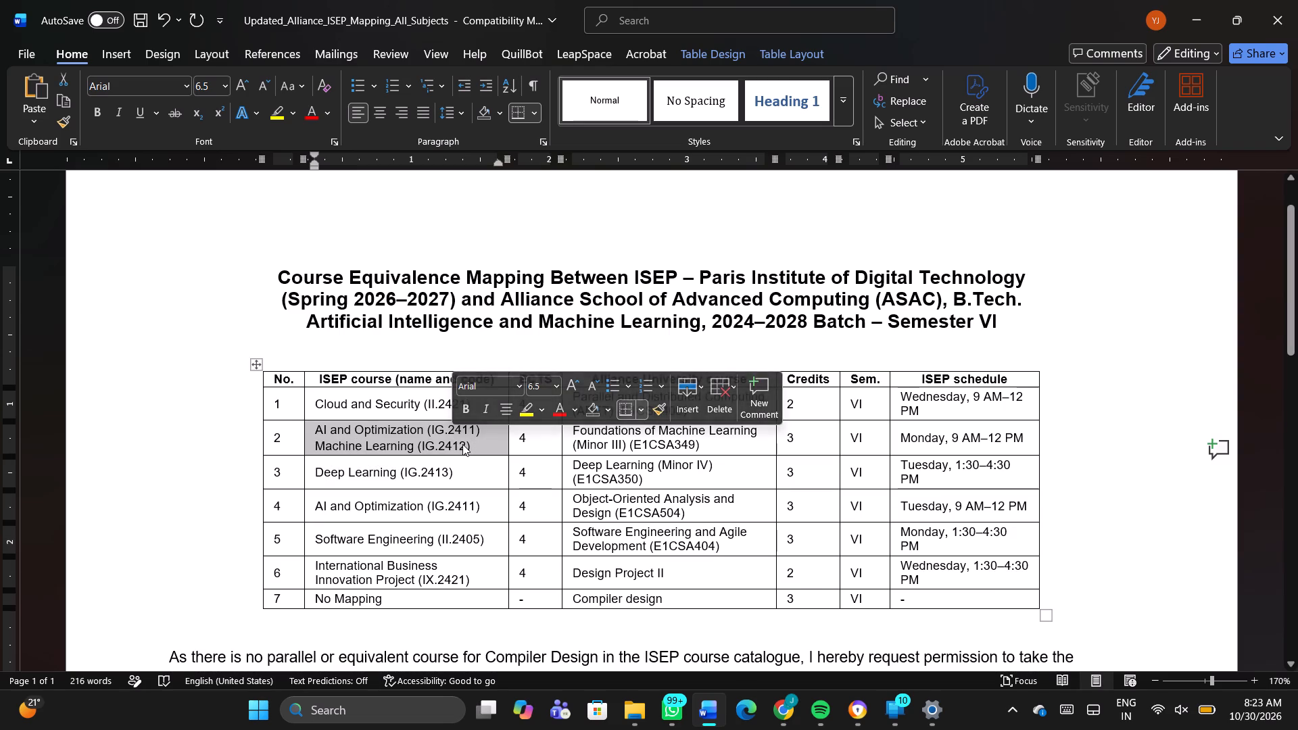
pyautogui.moveTo(469, 445); pyautogui.dragTo(468, 445)
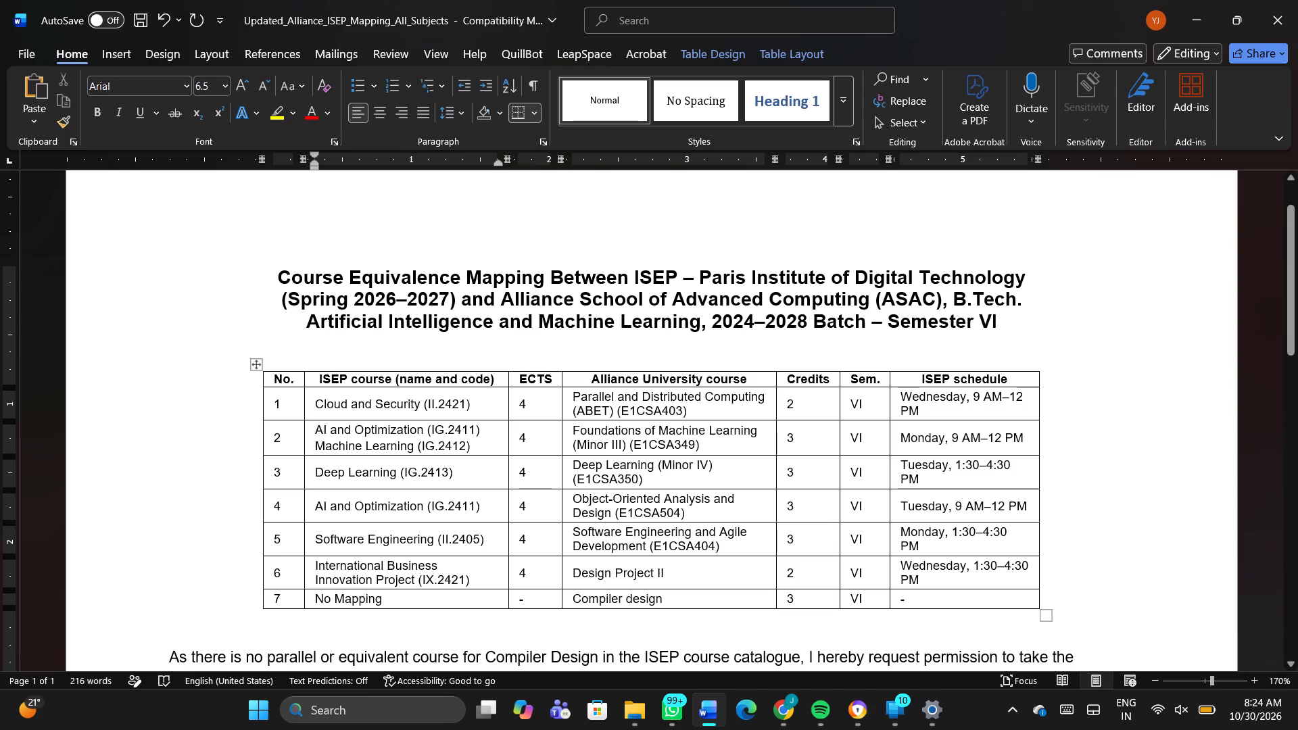
pyautogui.moveTo(468, 445); pyautogui.dragTo(335, 445)
pyautogui.hotkey('ctrl', 'c')
pyautogui.press('BackSpace')
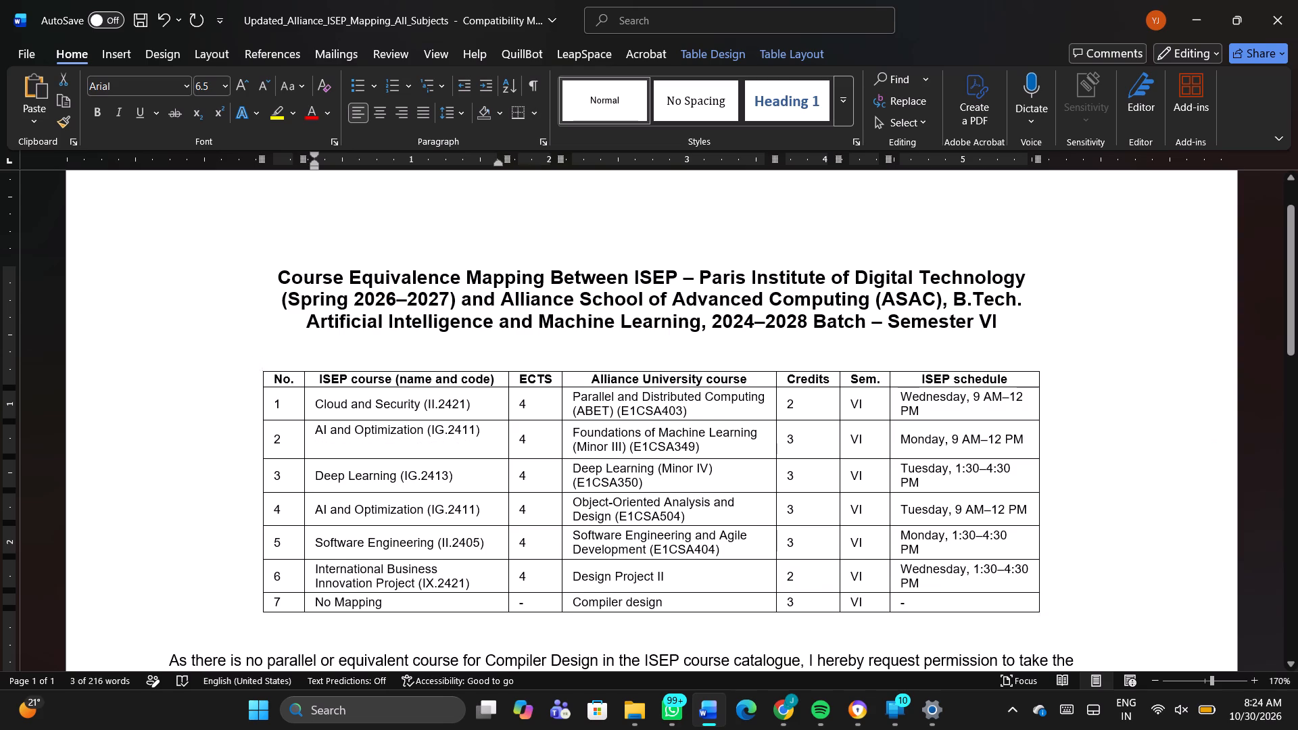
pyautogui.press('BackSpace')
pyautogui.press('\\')
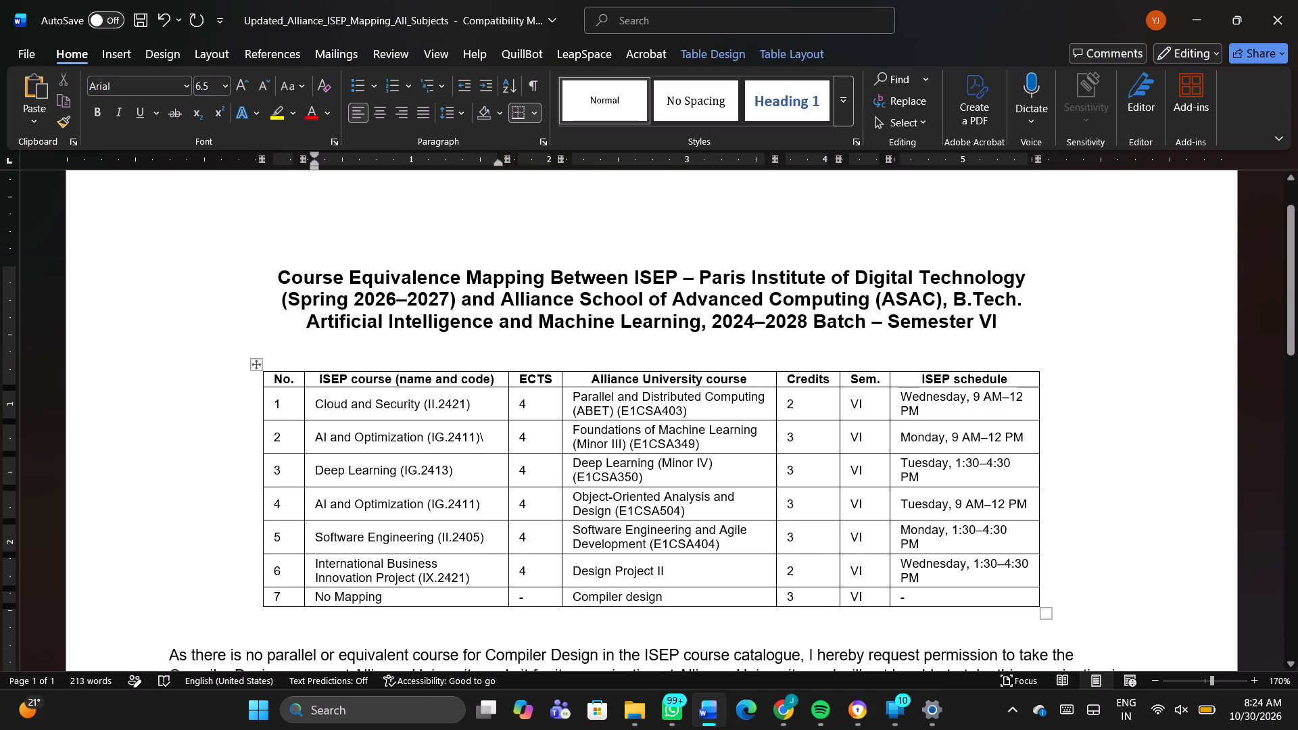
pyautogui.press('BackSpace')
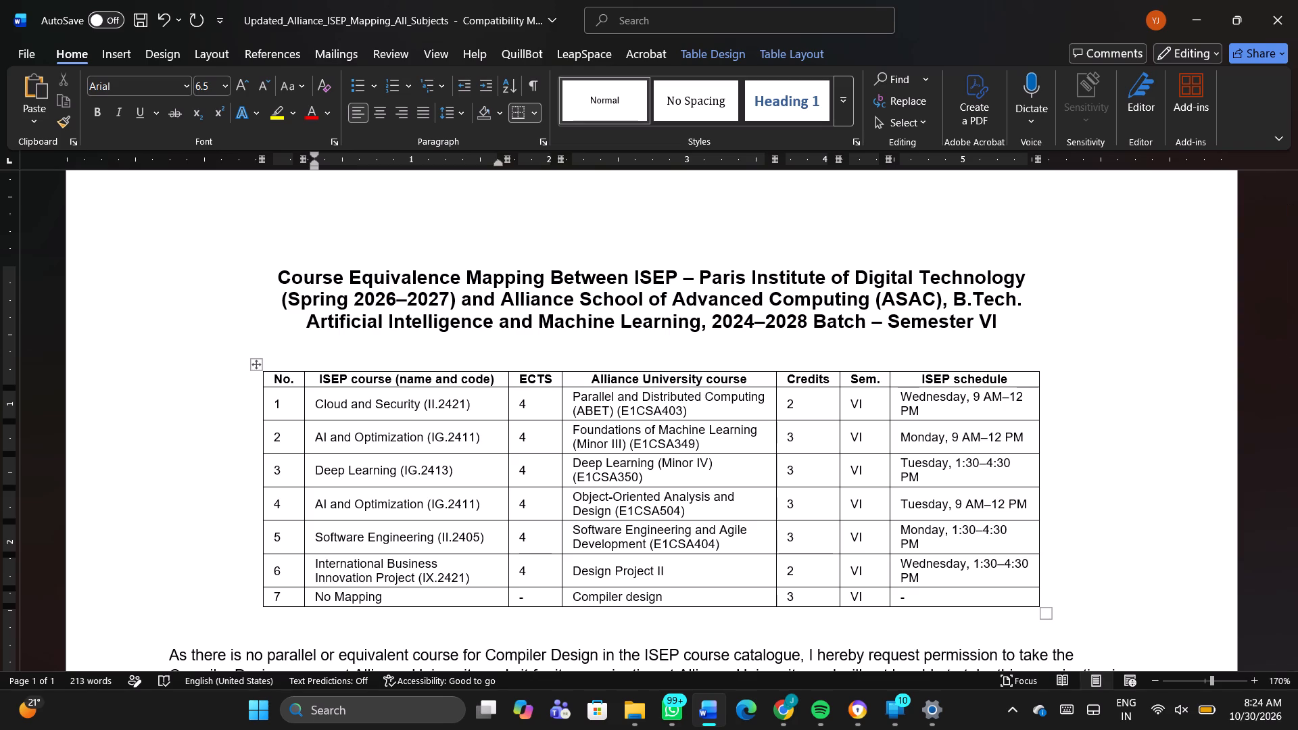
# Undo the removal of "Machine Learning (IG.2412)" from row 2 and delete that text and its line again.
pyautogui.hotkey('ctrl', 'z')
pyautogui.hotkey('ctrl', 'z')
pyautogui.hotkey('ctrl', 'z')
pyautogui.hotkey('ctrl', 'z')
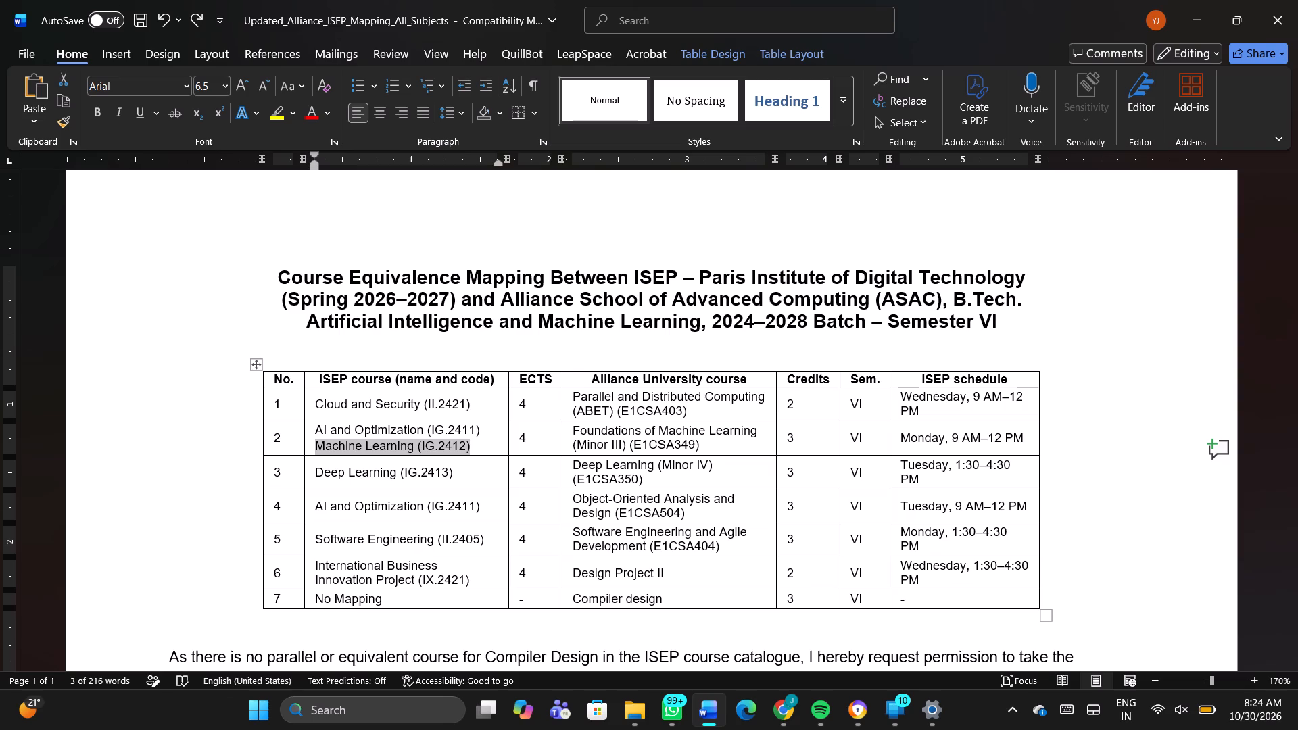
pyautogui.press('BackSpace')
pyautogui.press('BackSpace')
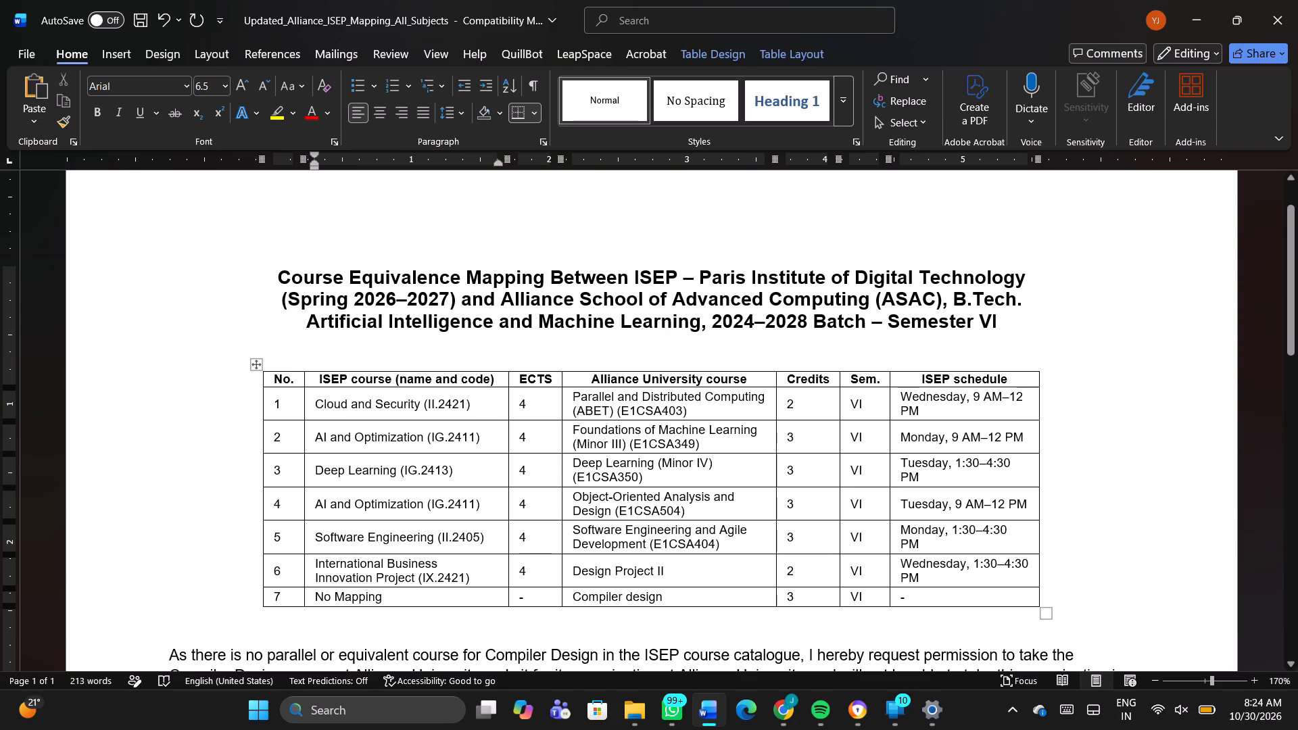
# Erase the course name "AI and Optimization" in front of the code in row 4's ISEP course cell.
pyautogui.click(423, 504)
pyautogui.press('BackSpace')
pyautogui.press('BackSpace')
pyautogui.press('BackSpace')
pyautogui.press('BackSpace')
pyautogui.press('BackSpace')
pyautogui.press('BackSpace')
pyautogui.press('BackSpace')
pyautogui.press('BackSpace')
pyautogui.press('BackSpace')
pyautogui.press('BackSpace')
pyautogui.press('BackSpace')
pyautogui.press('BackSpace')
pyautogui.press('BackSpace')
pyautogui.press('BackSpace')
pyautogui.press('BackSpace')
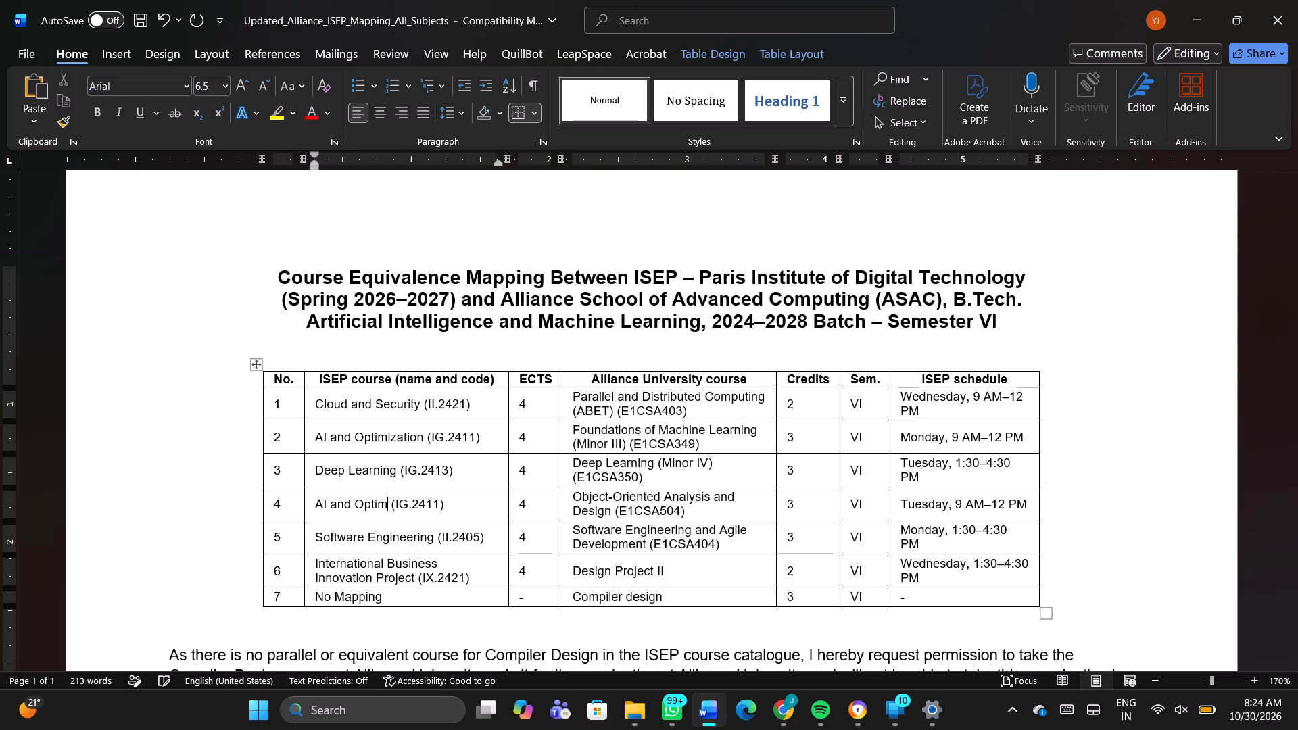
# Enter "Information System and Architecture" as the course name in front of the code in row 4's ISEP course cell, replacing the existing text.
pyautogui.press('BackSpace')
pyautogui.press('BackSpace')
pyautogui.press('BackSpace')
pyautogui.press('BackSpace')
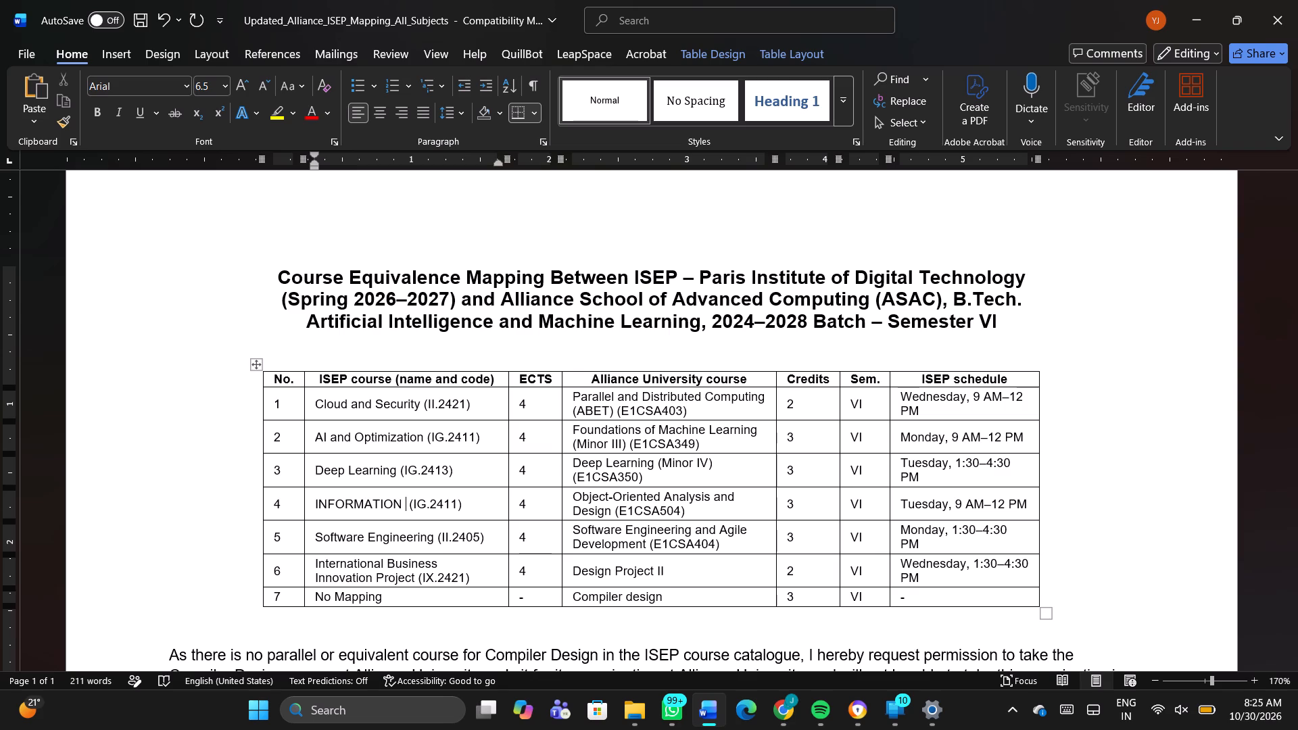
pyautogui.press('BackSpace')
pyautogui.press('BackSpace')
pyautogui.press('BackSpace')
pyautogui.press('BackSpace')
pyautogui.press('BackSpace')
pyautogui.press('BackSpace')
pyautogui.press('BackSpace')
pyautogui.press('BackSpace')
pyautogui.press('BackSpace')
pyautogui.press('BackSpace')
pyautogui.press('BackSpace')
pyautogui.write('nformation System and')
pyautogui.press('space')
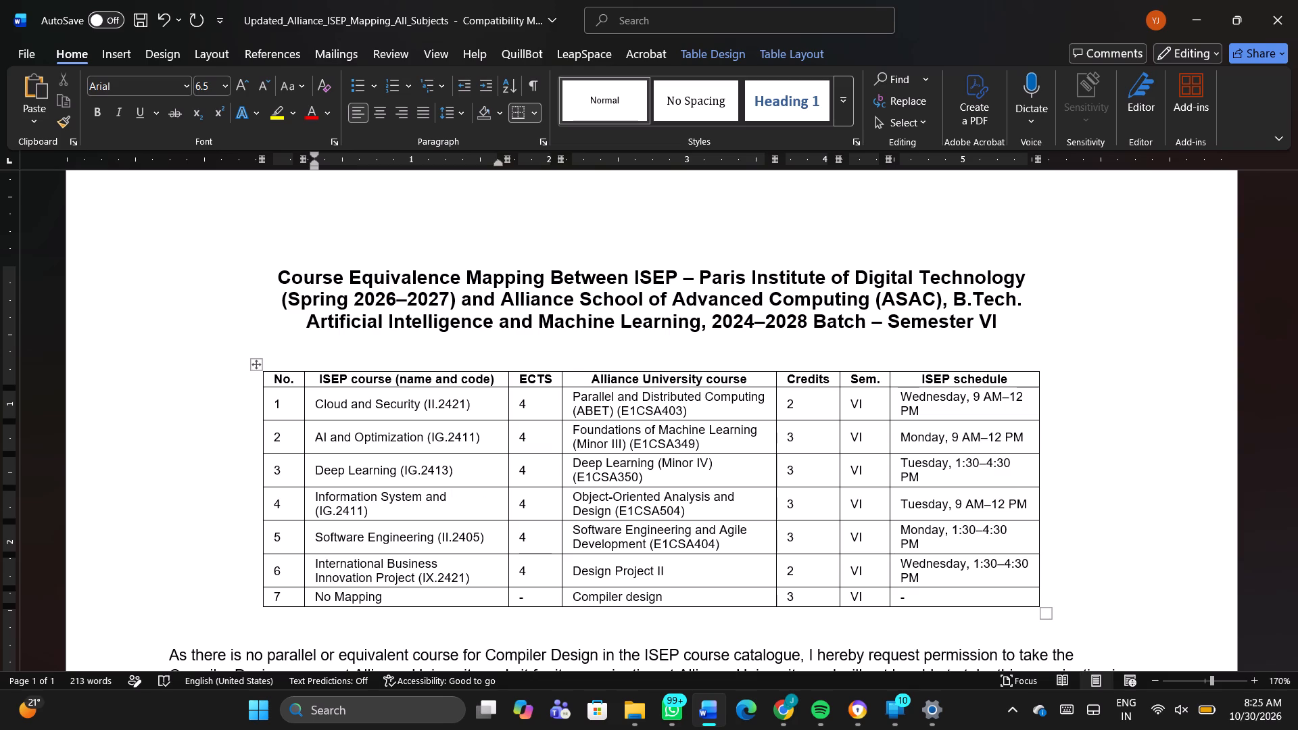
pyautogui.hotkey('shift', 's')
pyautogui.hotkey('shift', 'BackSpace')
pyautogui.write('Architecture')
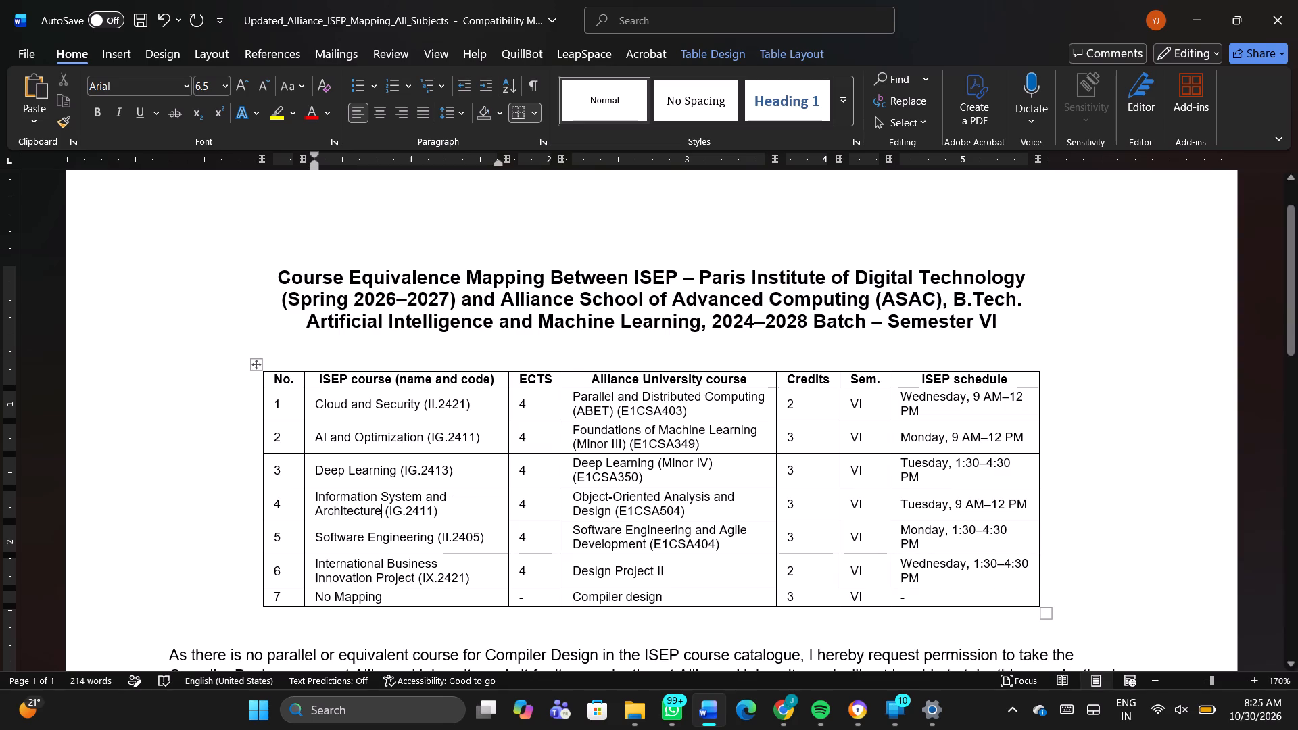
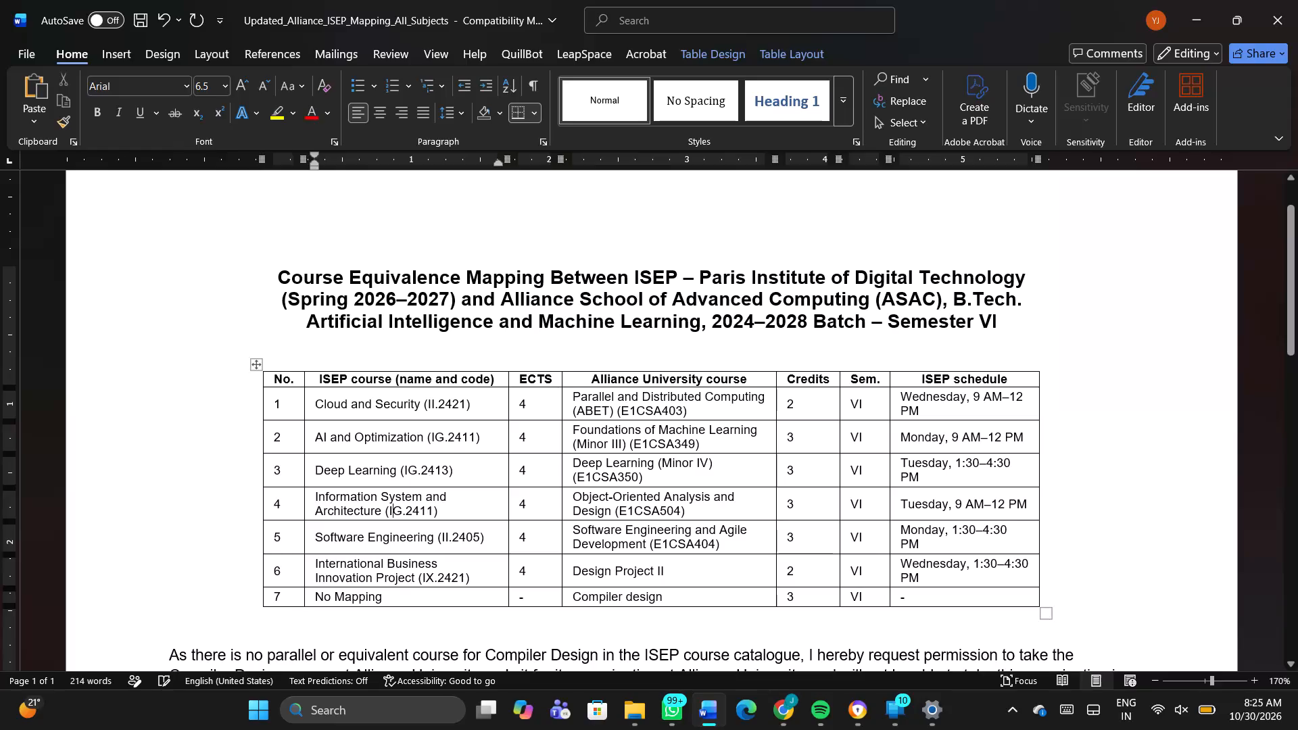
# Change the code of Information System and Architecture in row 4 to II.2416.
pyautogui.press('Right')
pyautogui.press('BackSpace')
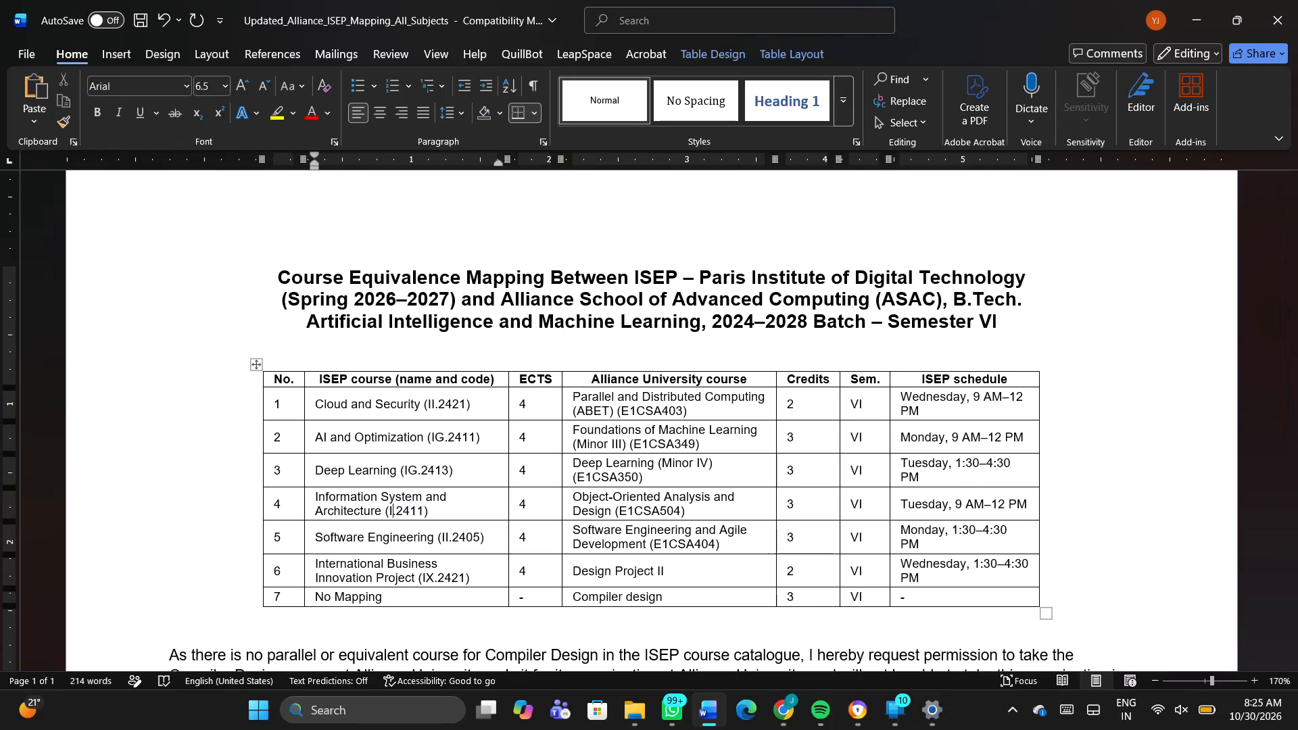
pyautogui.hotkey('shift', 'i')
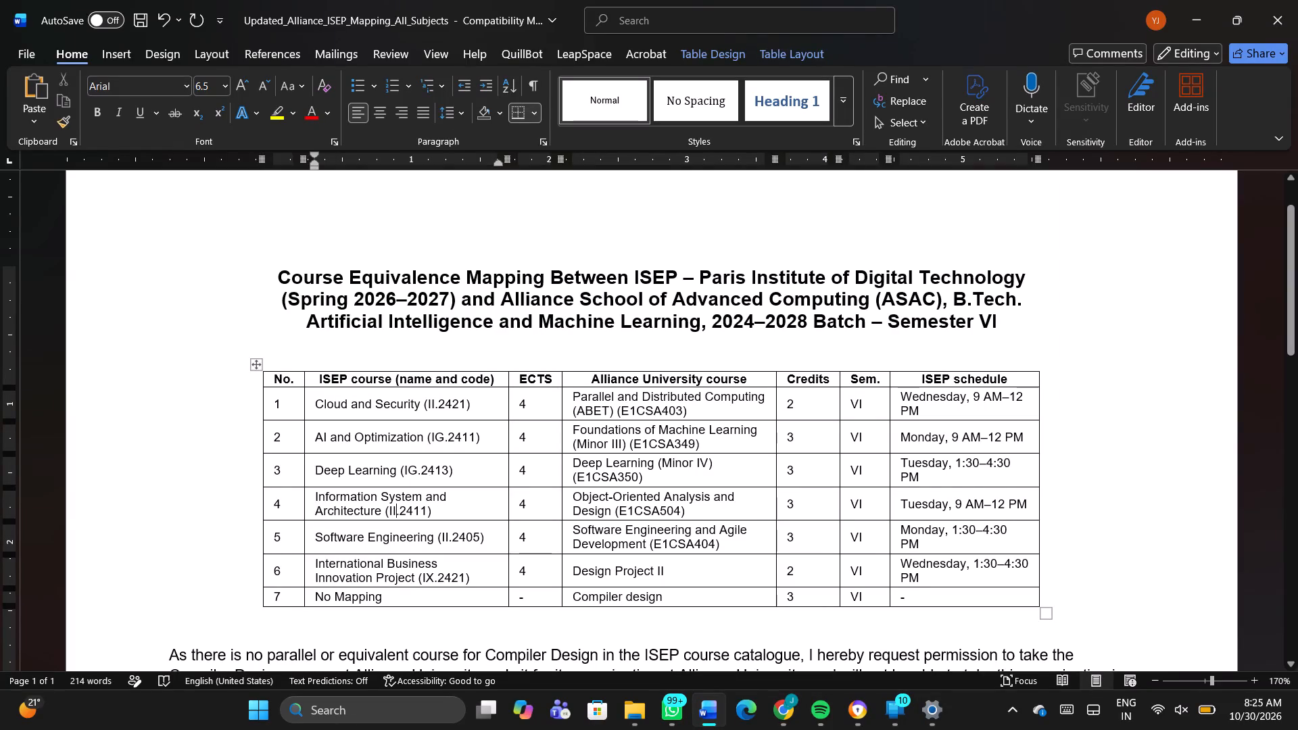
pyautogui.click(427, 506)
pyautogui.press('BackSpace')
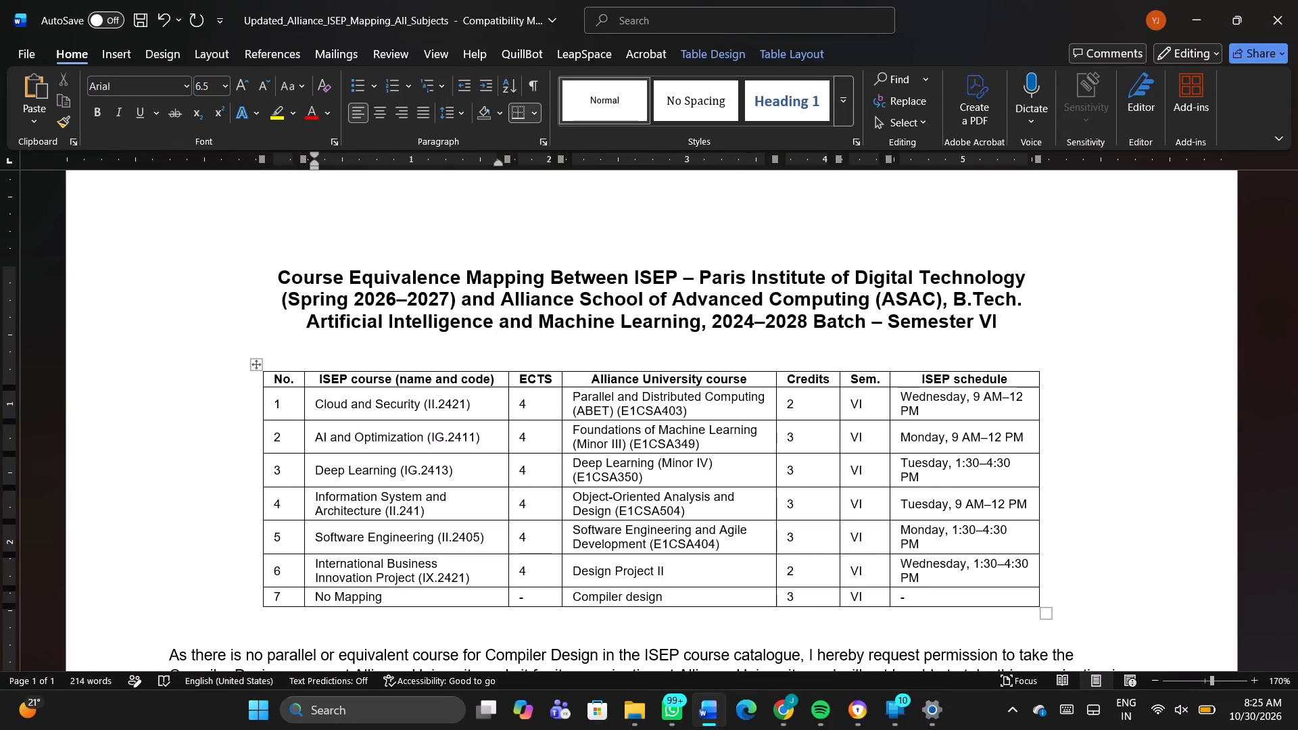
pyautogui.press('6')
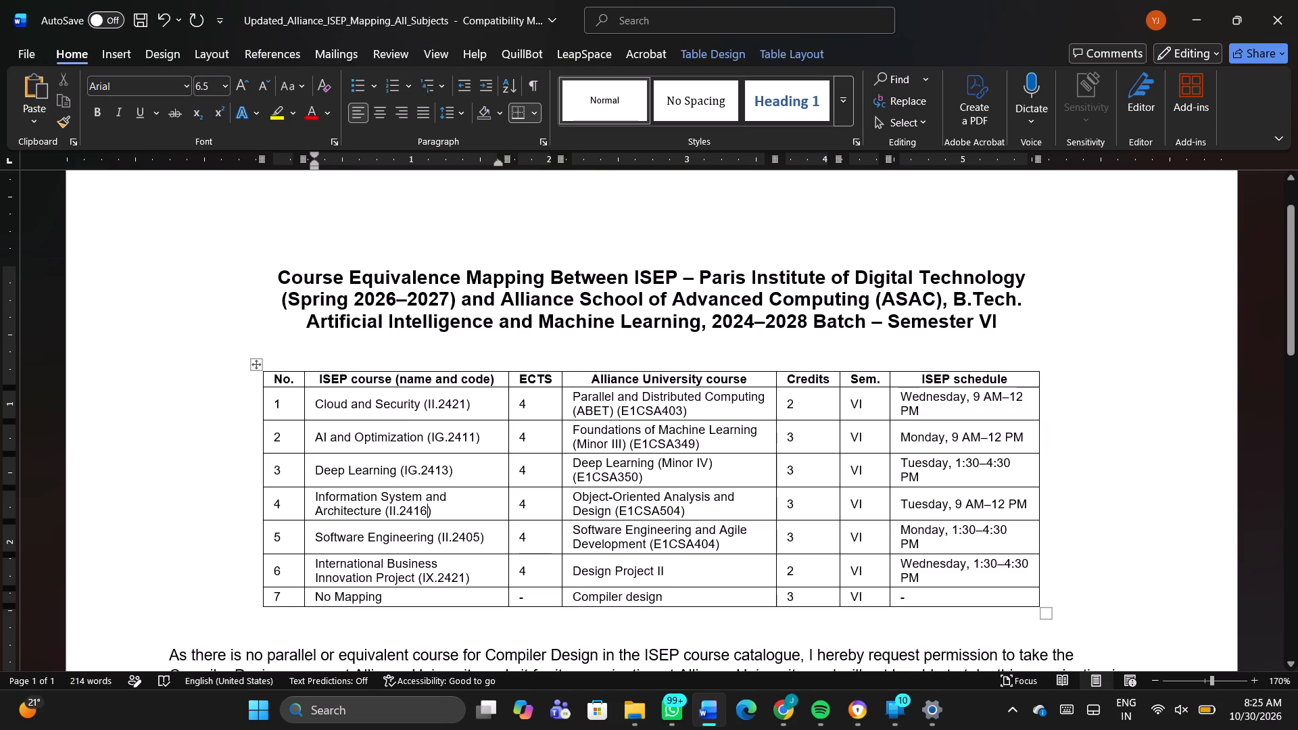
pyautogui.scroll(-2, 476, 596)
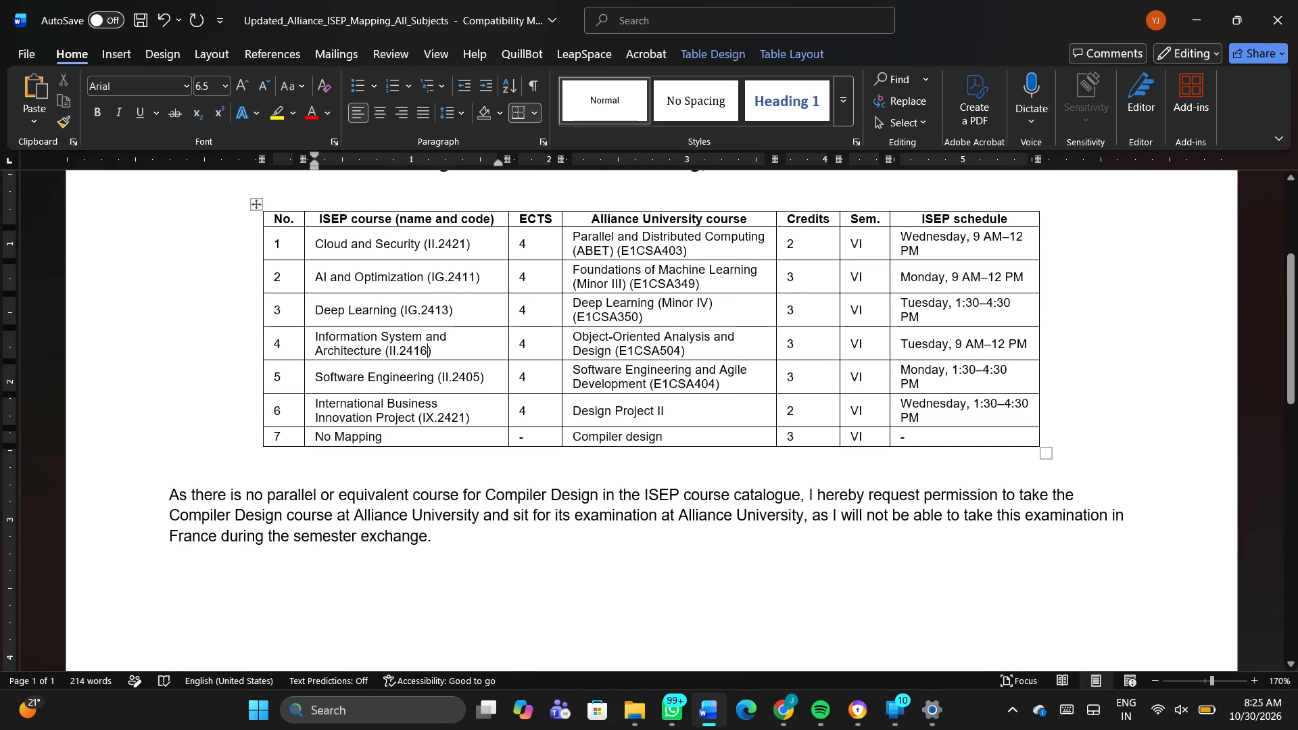
# Close the course equivalence mapping document, saving its changes to the existing file in the Downloads folder.
pyautogui.scroll(1, 888, 466)
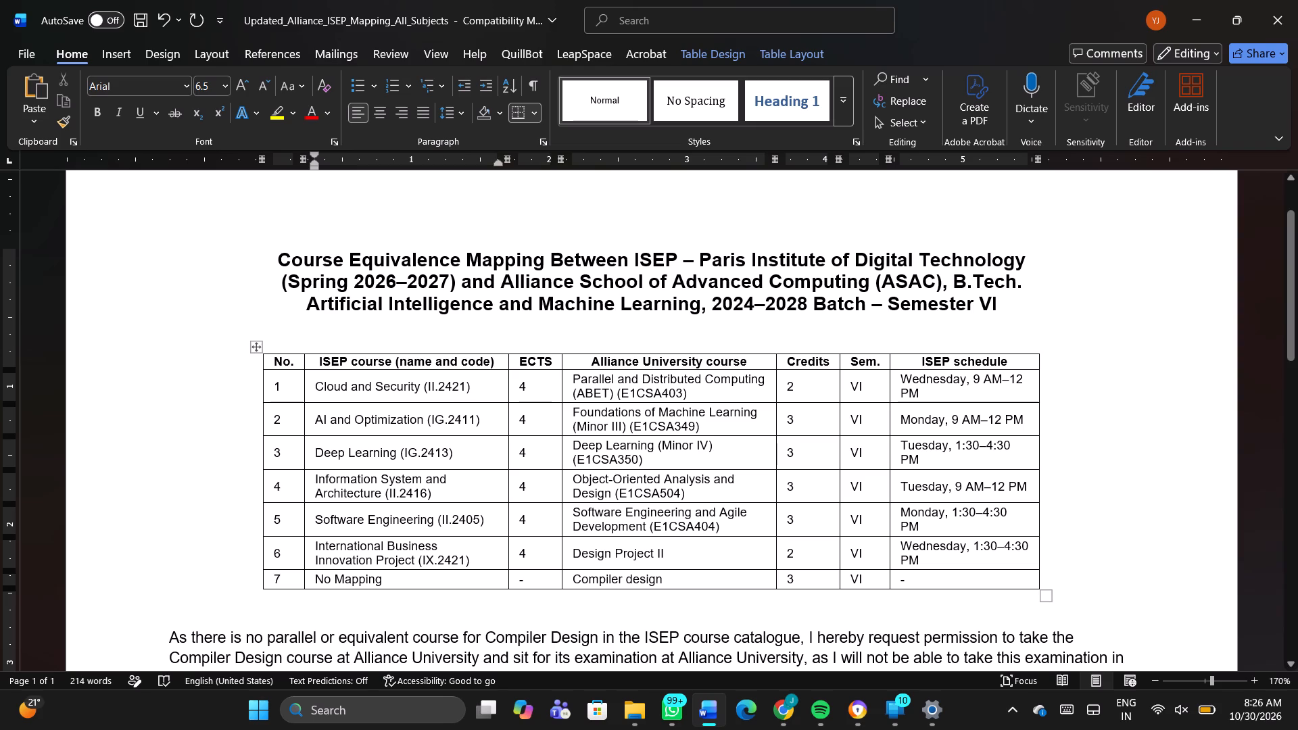
pyautogui.click(1283, 22)
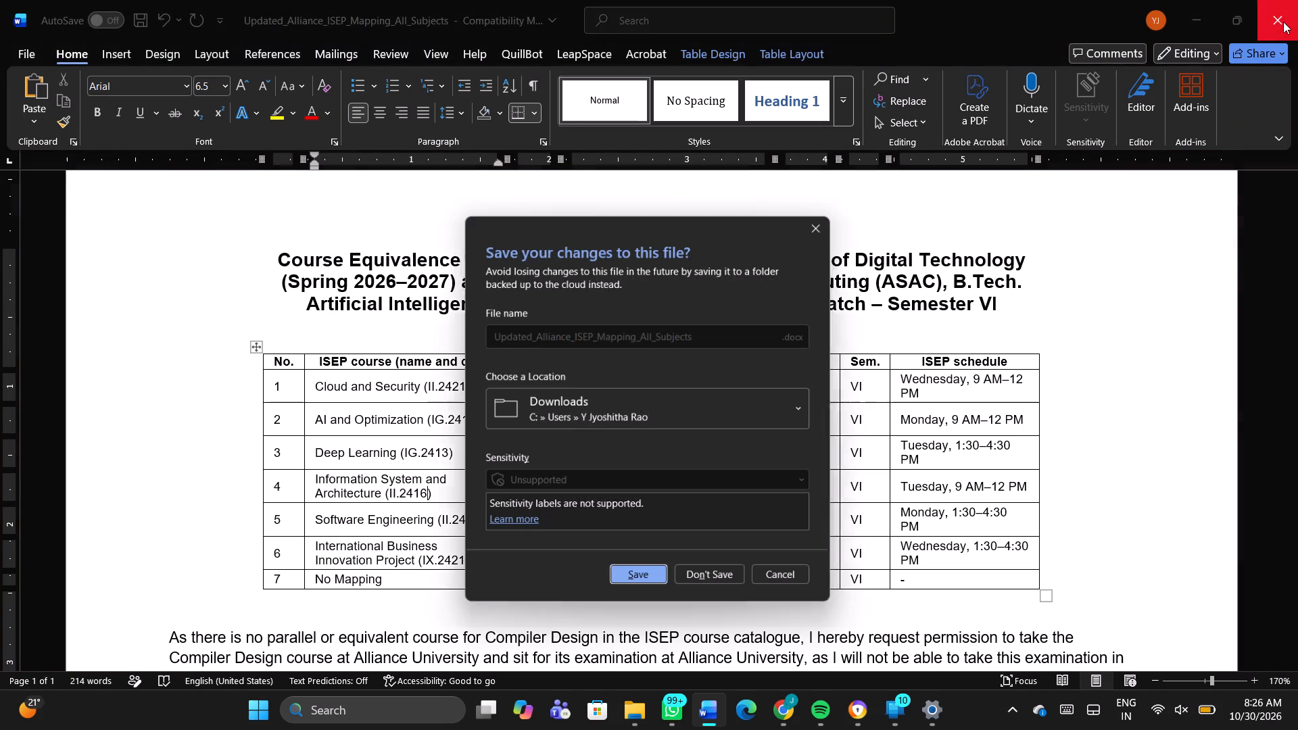
pyautogui.click(645, 577)
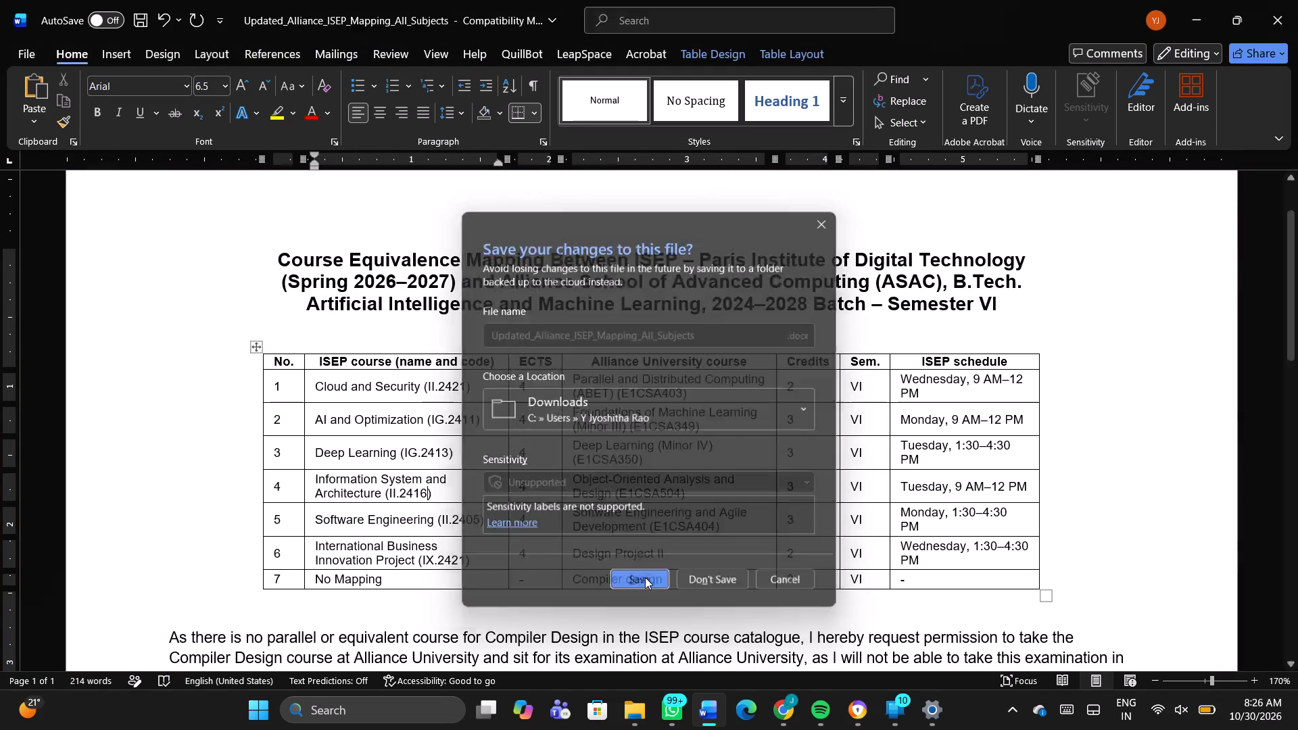
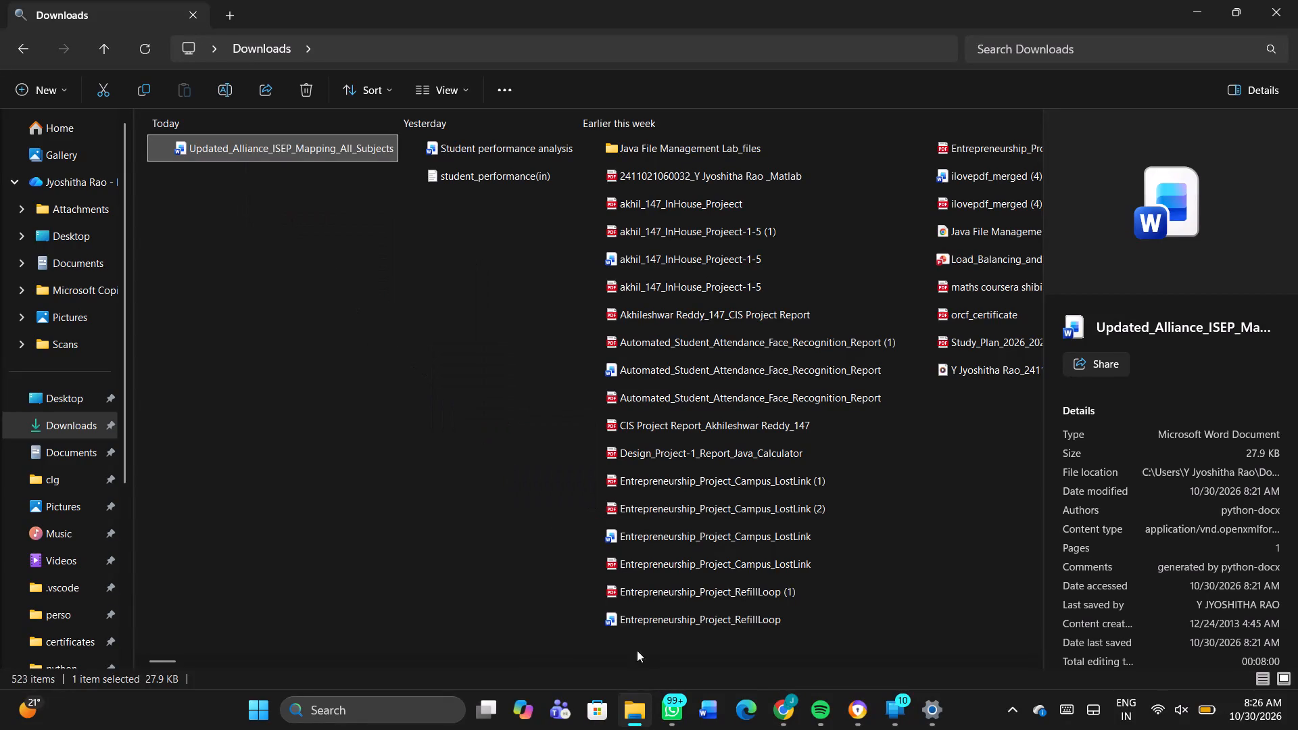
# Copy the Word file Updated_Alliance_ISEP_Mapping_All_Subjects in the Downloads folder to the clipboard.
pyautogui.click(335, 141)
pyautogui.rightClick(335, 141)
pyautogui.click(406, 167)
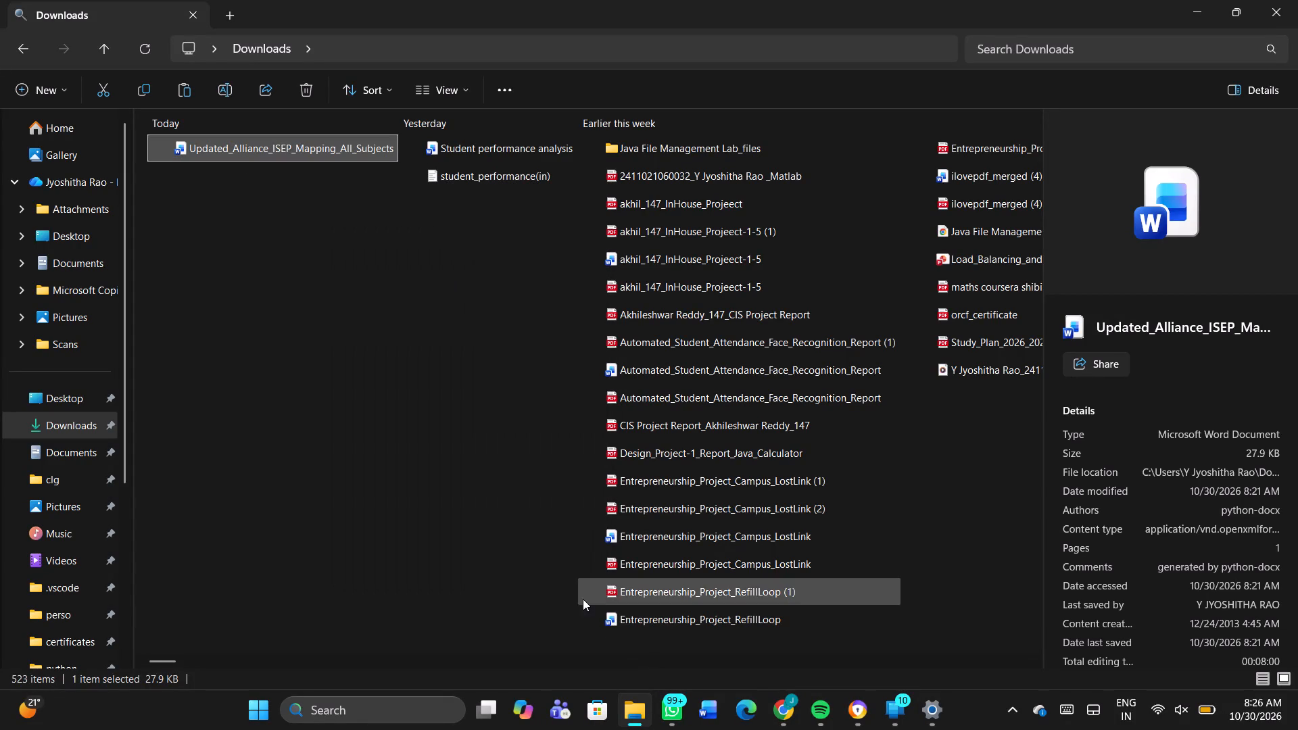
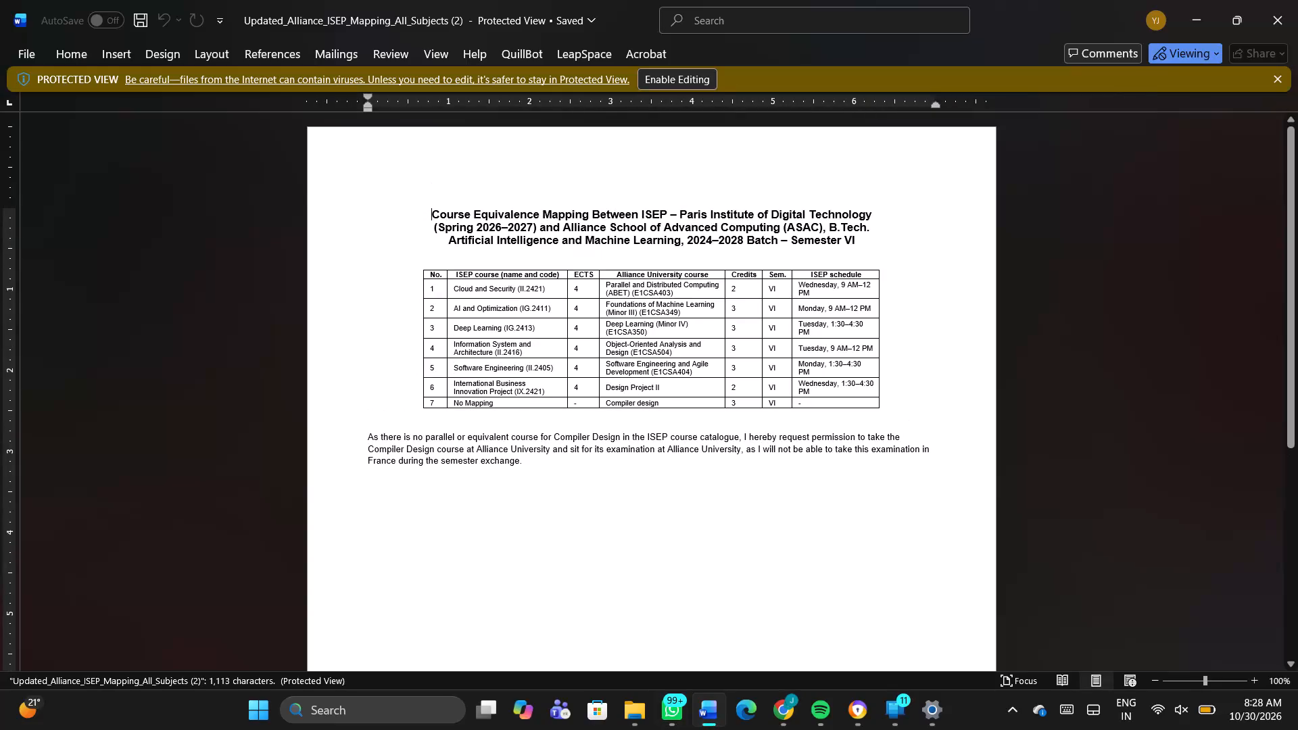
# Enable editing for the protected course mapping document Updated_Alliance_ISEP_Mapping_All_Subjects (2).
pyautogui.keyDown('ctrl'); pyautogui.scroll(5, 632, 447); pyautogui.keyUp('ctrl')
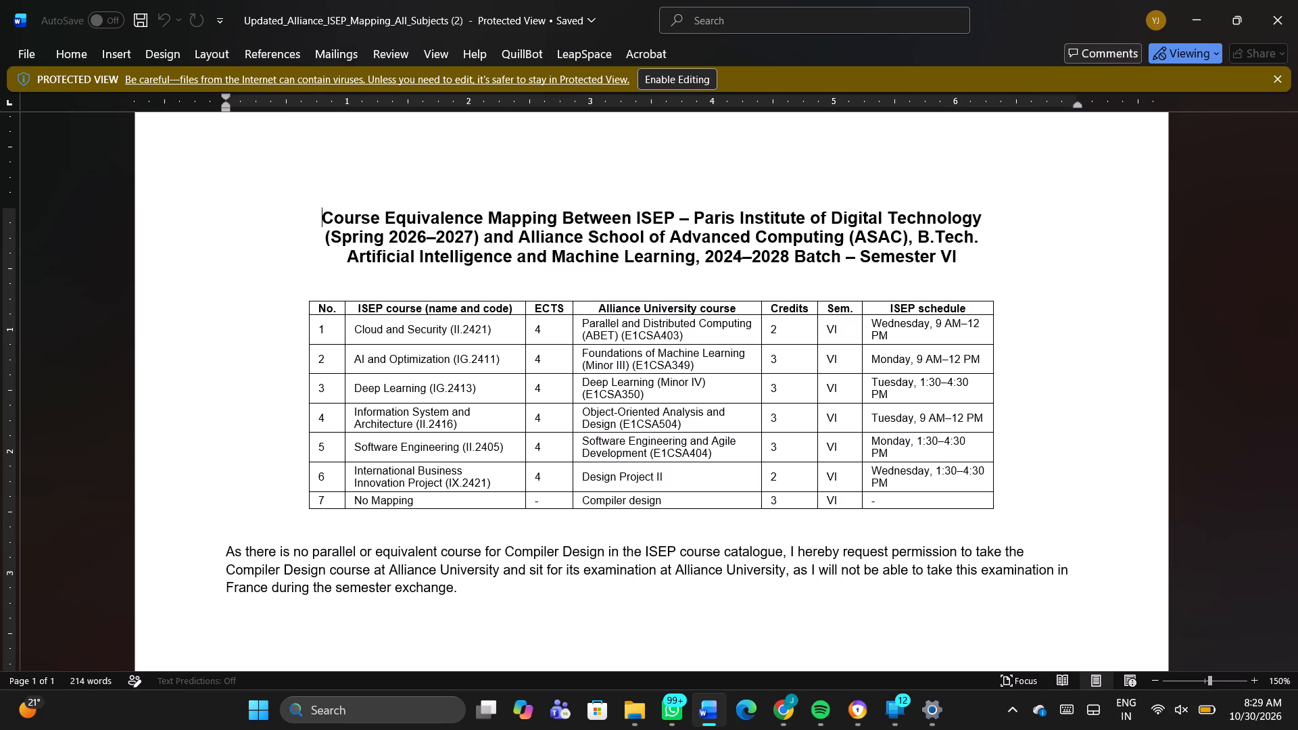
pyautogui.click(909, 359)
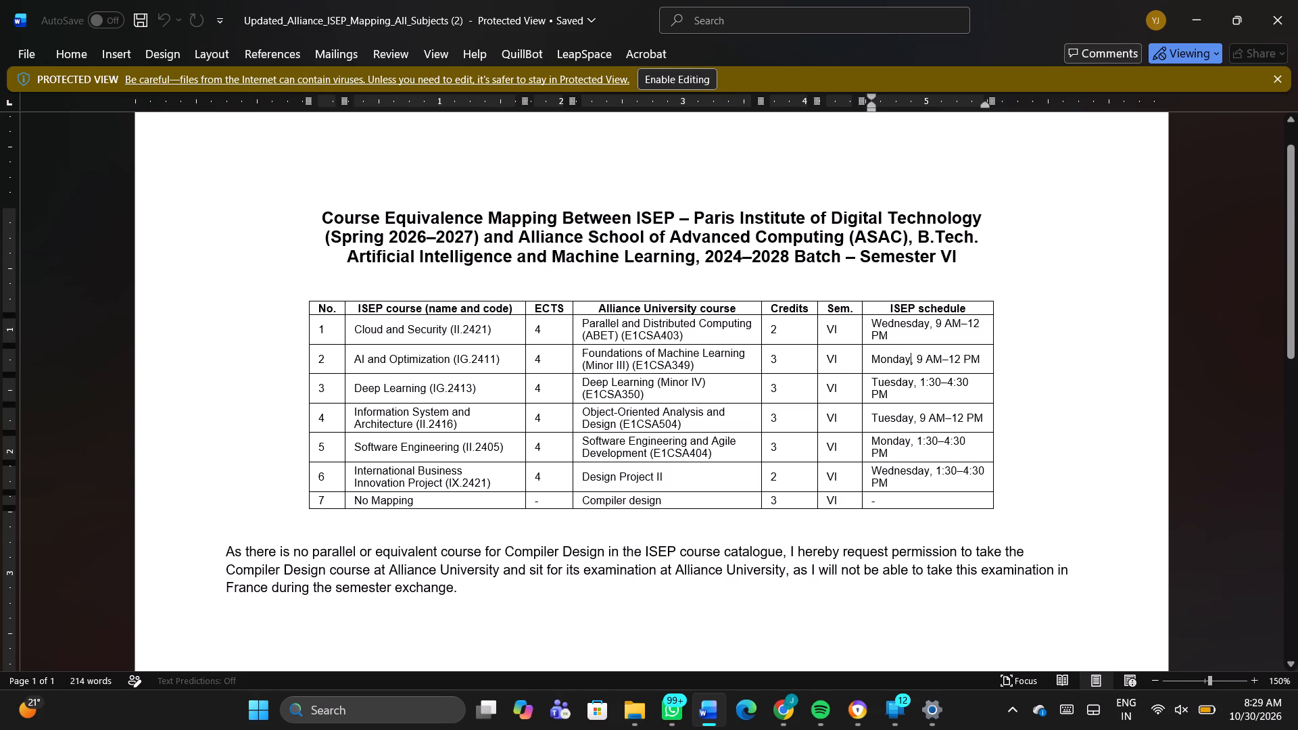
pyautogui.press('BackSpace')
pyautogui.press('BackSpace')
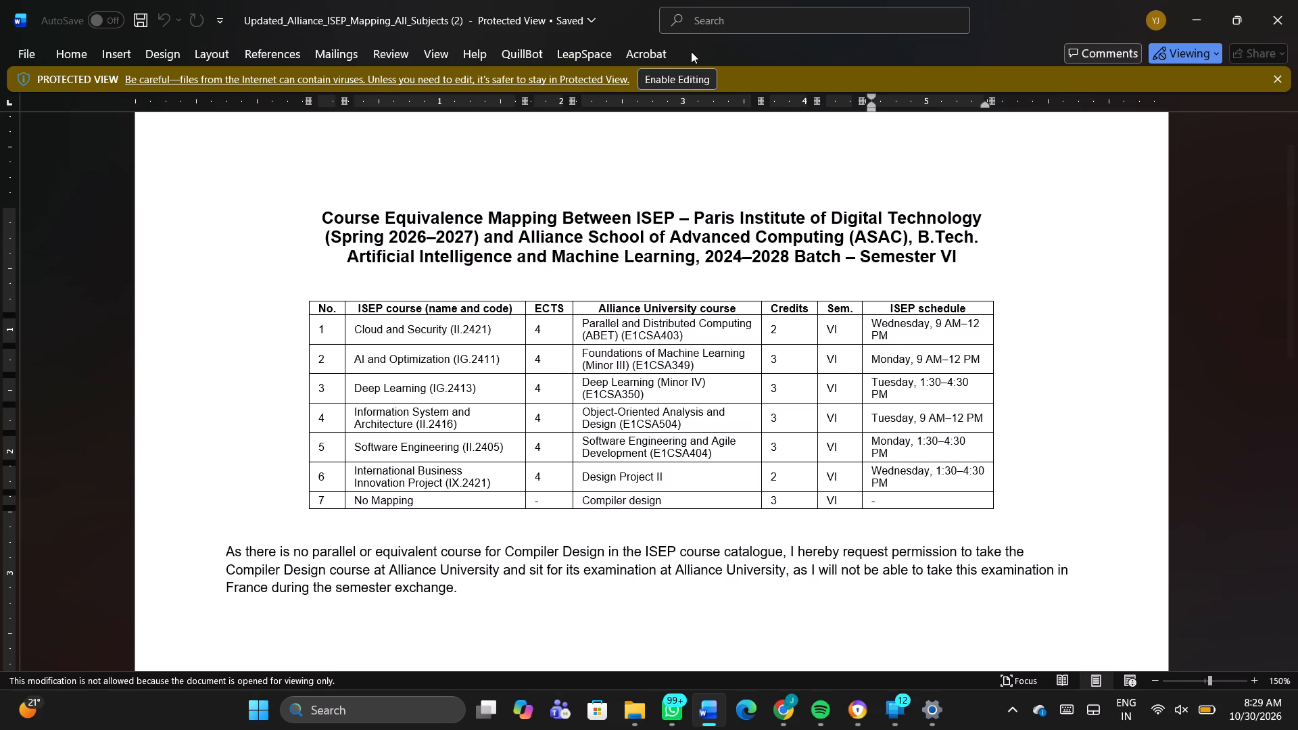
pyautogui.click(686, 89)
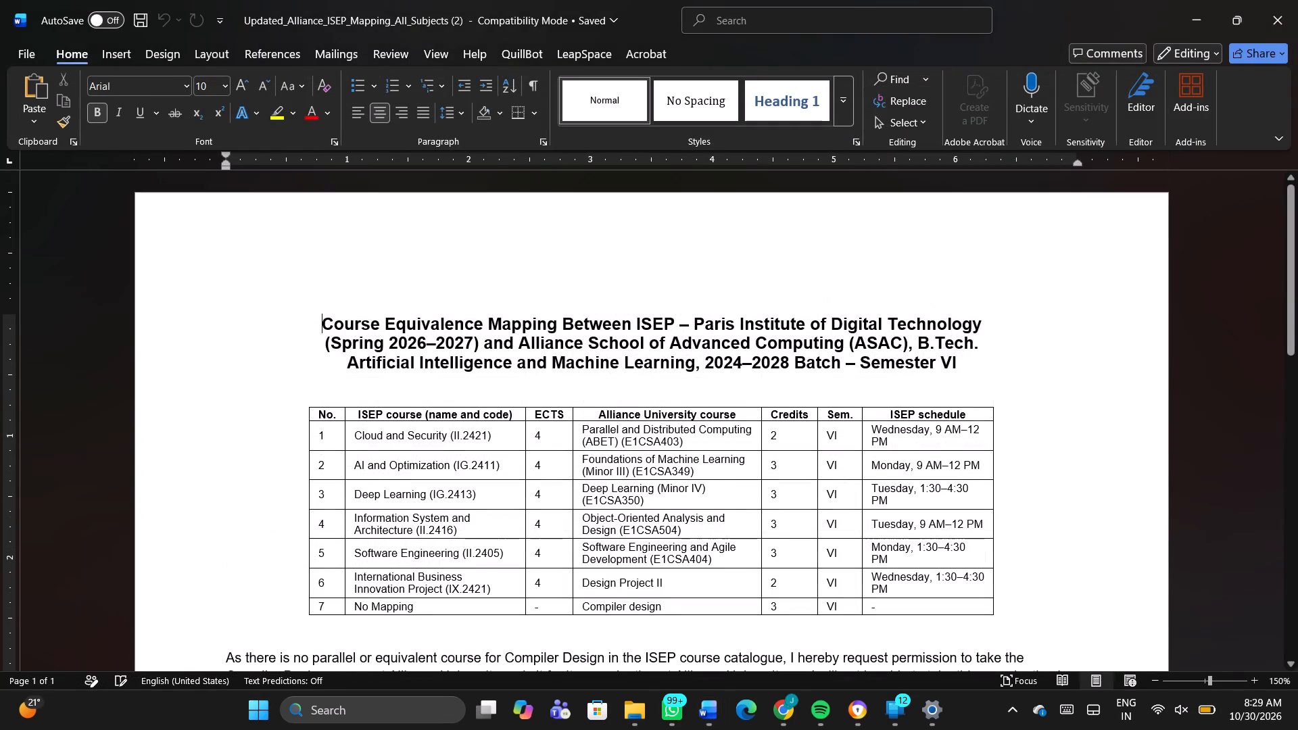
# Change the day in the ISEP schedule of AI and Optimization (IG.2411) to Tuesday, keeping its time.
pyautogui.click(907, 464)
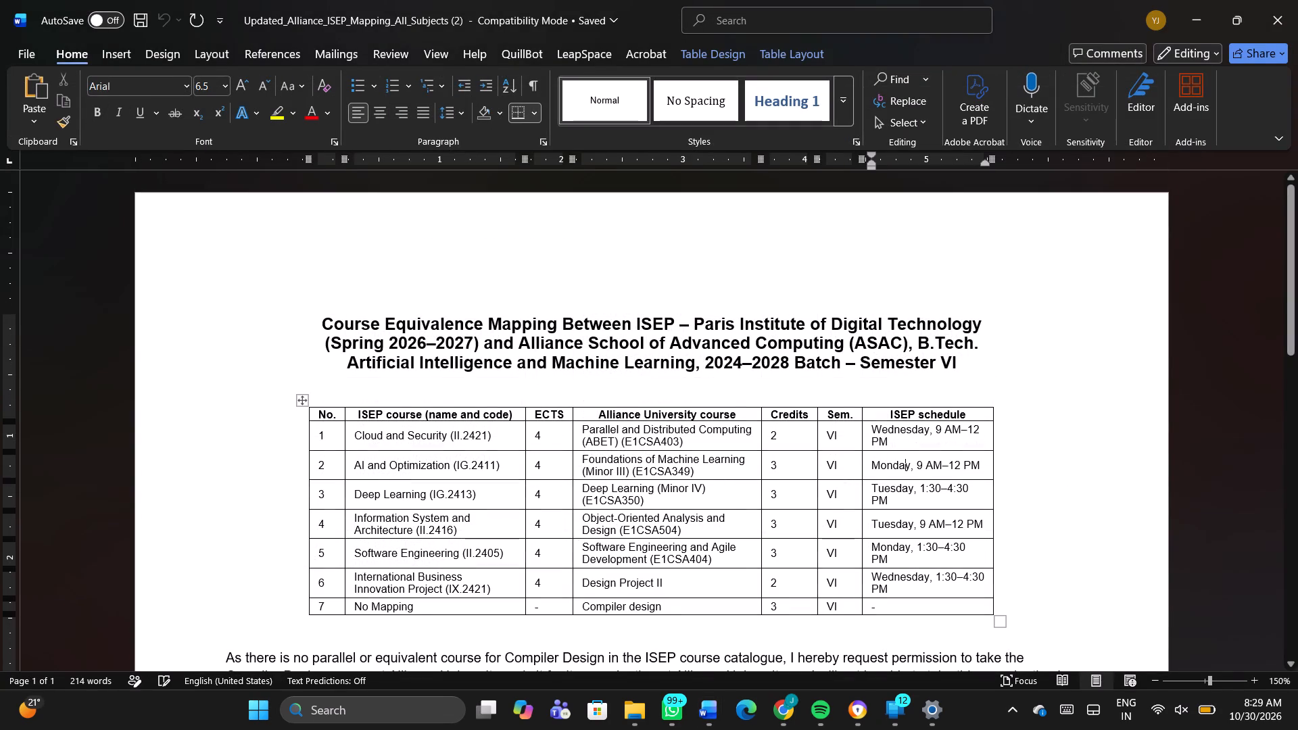
pyautogui.press('BackSpace')
pyautogui.press('BackSpace')
pyautogui.press('BackSpace')
pyautogui.press('BackSpace')
pyautogui.press('BackSpace')
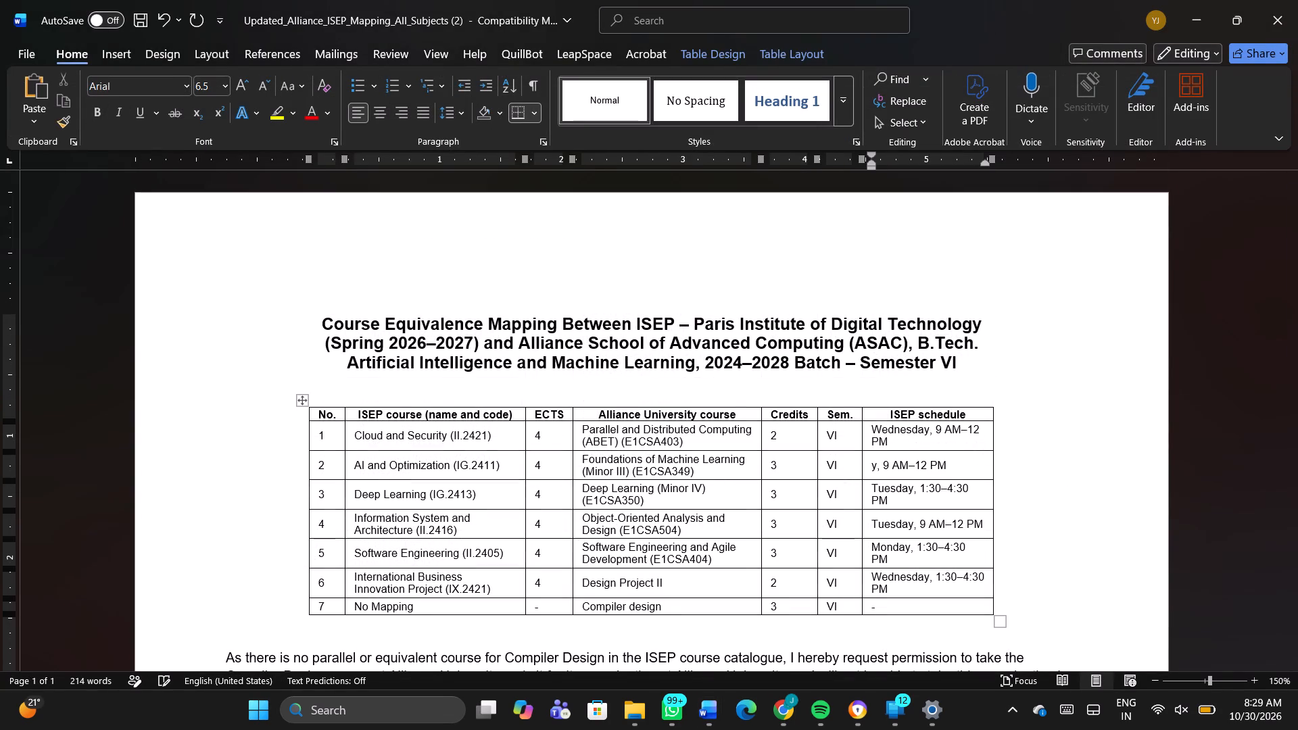
pyautogui.write('Tesday')
pyautogui.press('BackSpace')
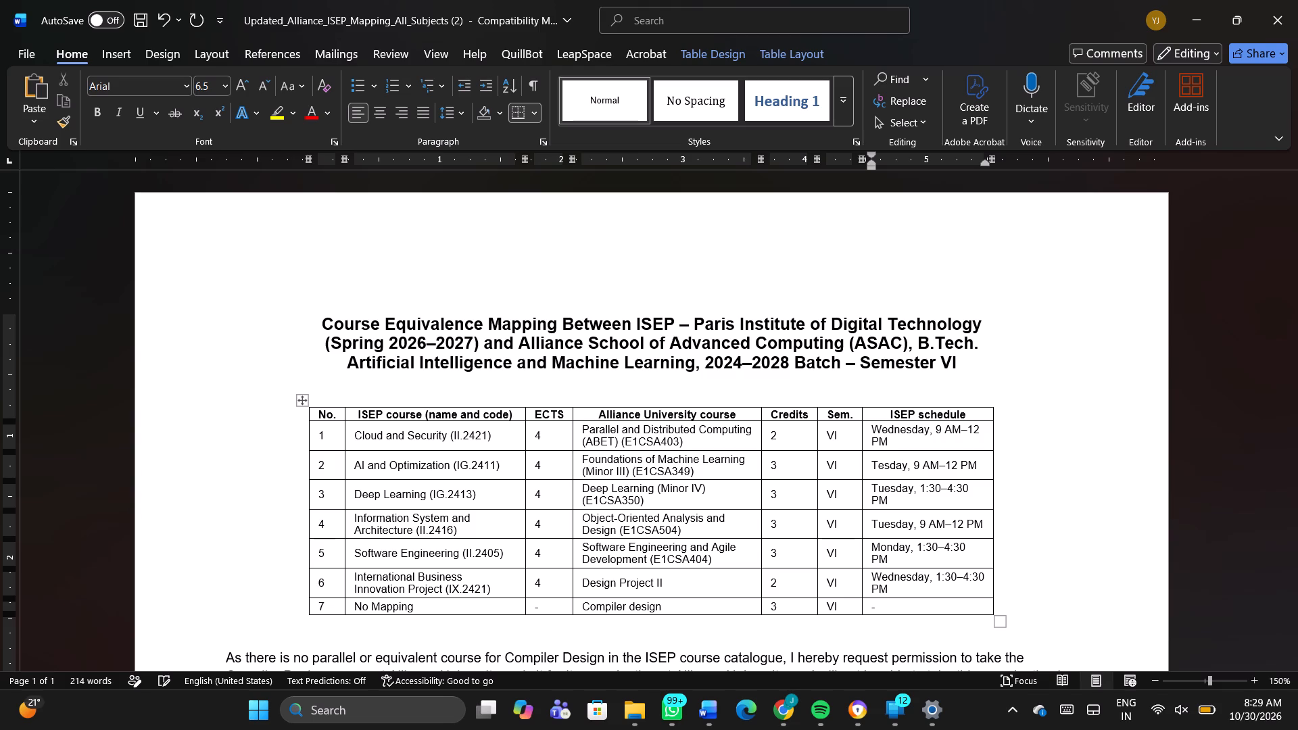
pyautogui.click(881, 468)
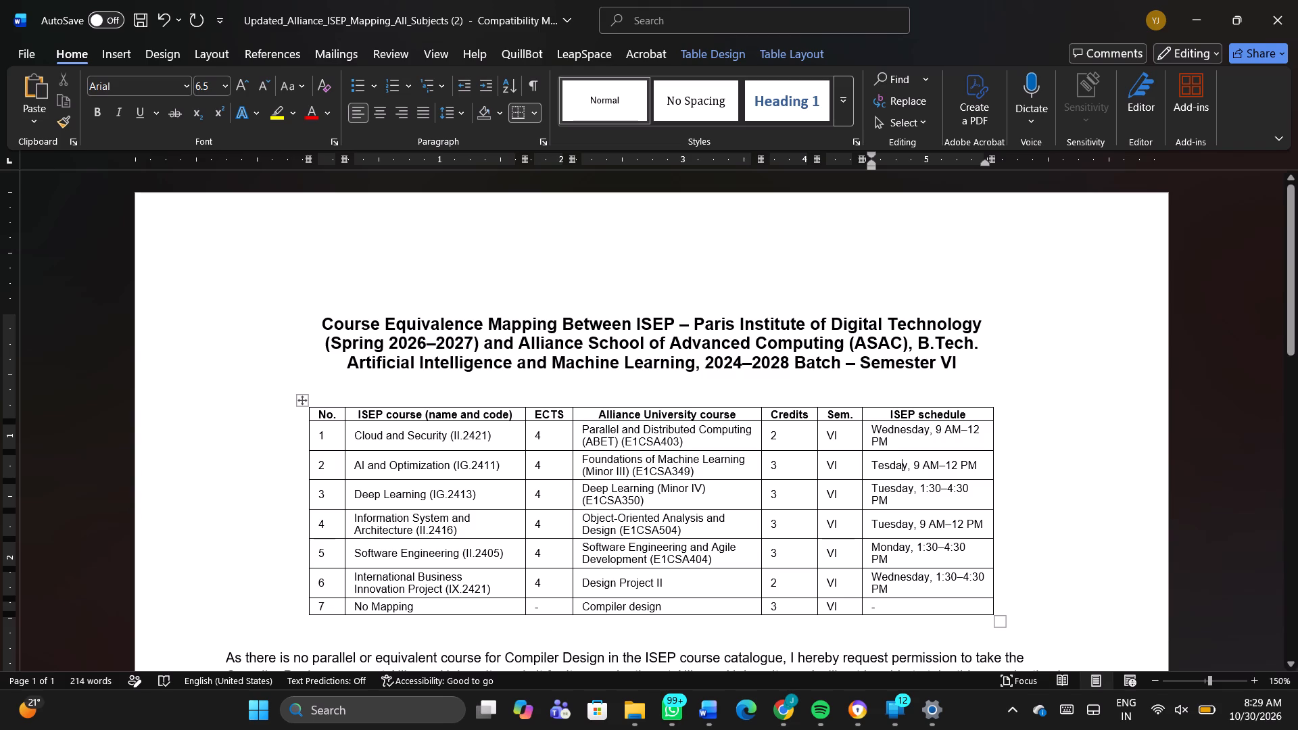
pyautogui.press('u')
# Change the day in the ISEP schedule of Information System and Architecture (II.2416) to Monday, keeping its time.
pyautogui.click(909, 524)
pyautogui.press('BackSpace')
pyautogui.press('BackSpace')
pyautogui.press('BackSpace')
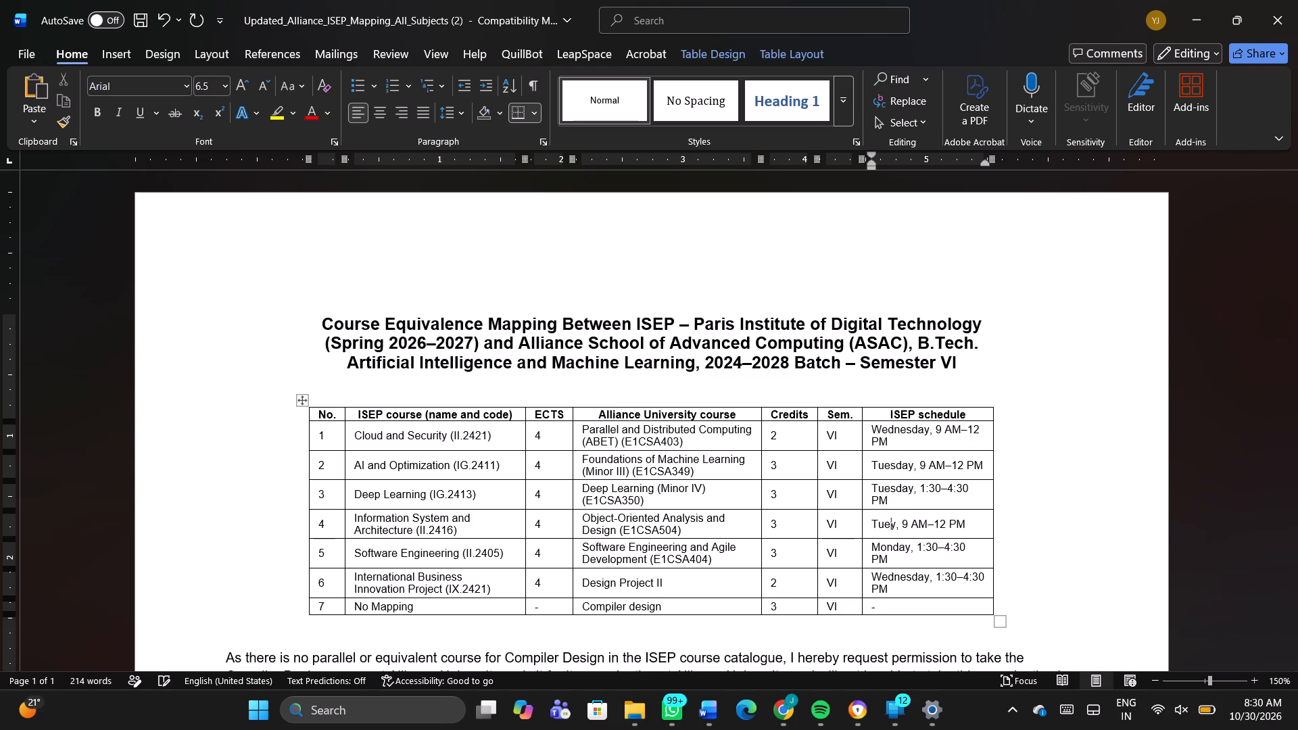
pyautogui.press('BackSpace')
pyautogui.press('BackSpace')
pyautogui.press('BackSpace')
pyautogui.write('Monda')
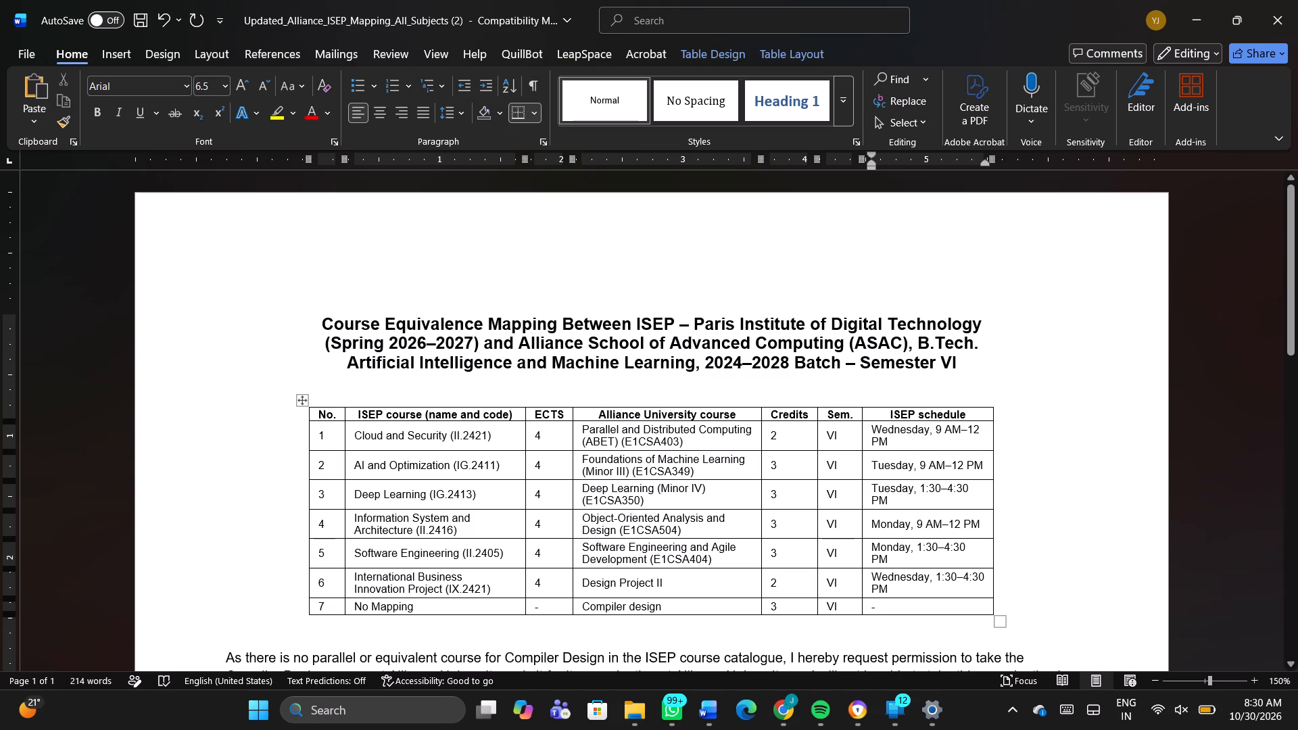
# Close the mapping document and save its changes to the Documents folder in OneDrive - Personal.
pyautogui.click(905, 554)
pyautogui.scroll(-1, 809, 607)
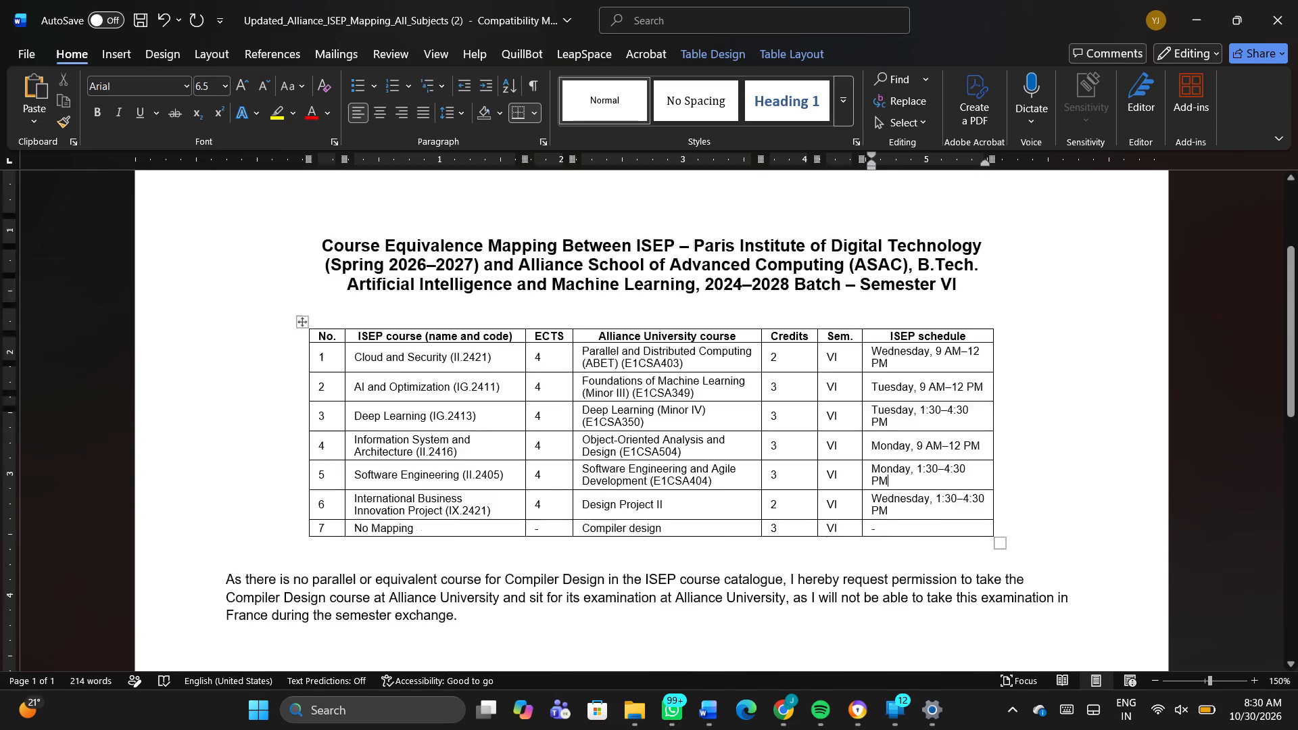
pyautogui.scroll(-1, 809, 607)
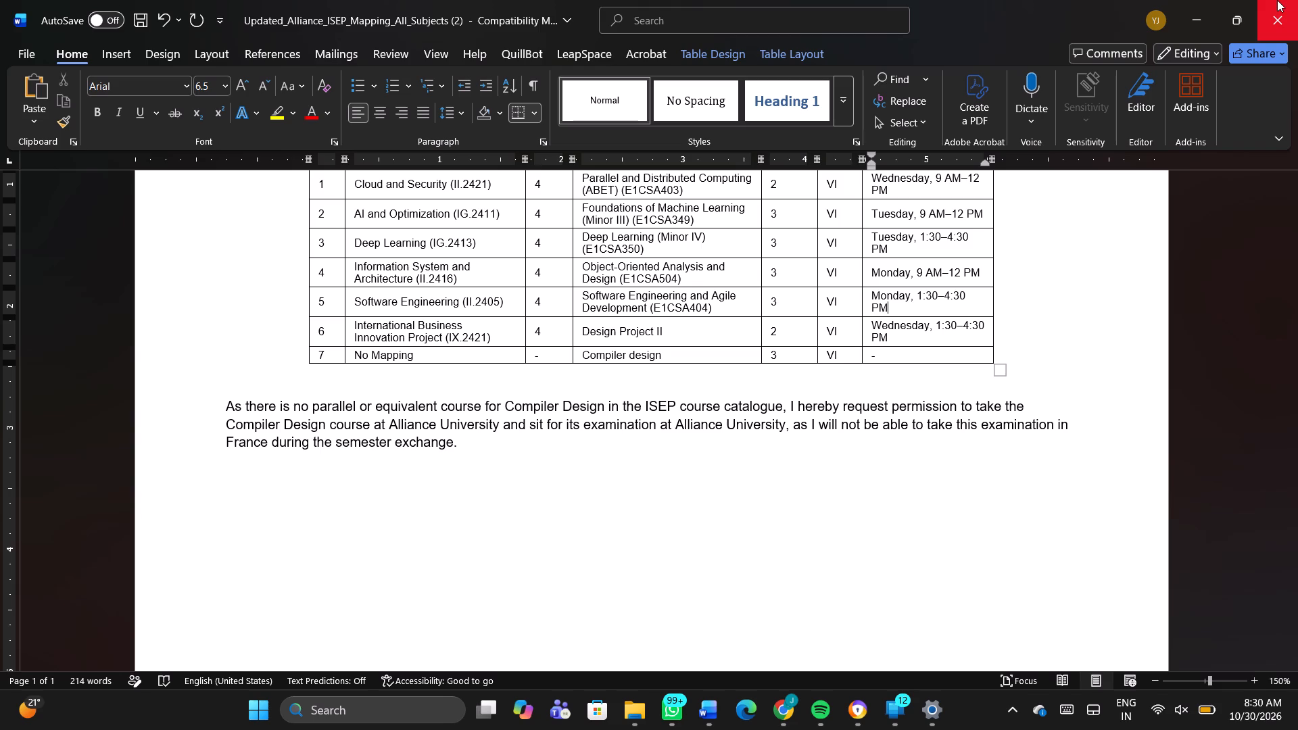
pyautogui.click(1277, 0)
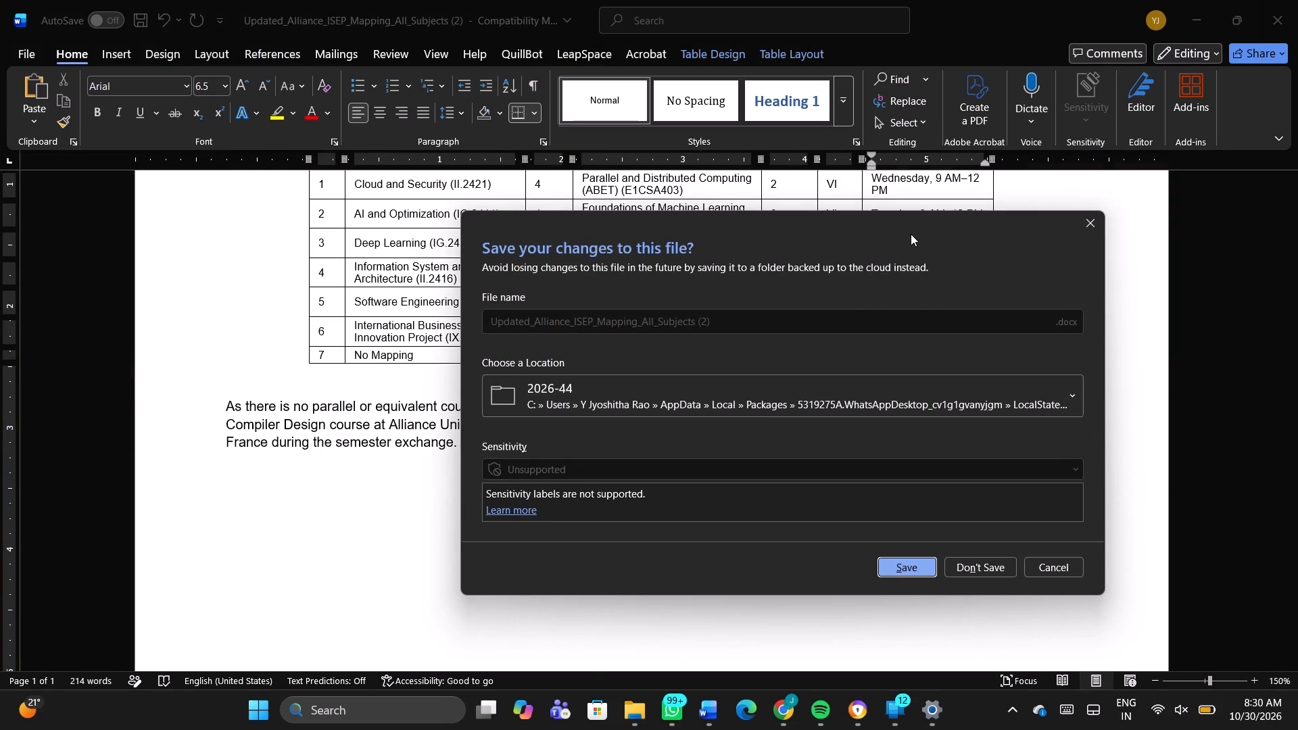
pyautogui.click(847, 393)
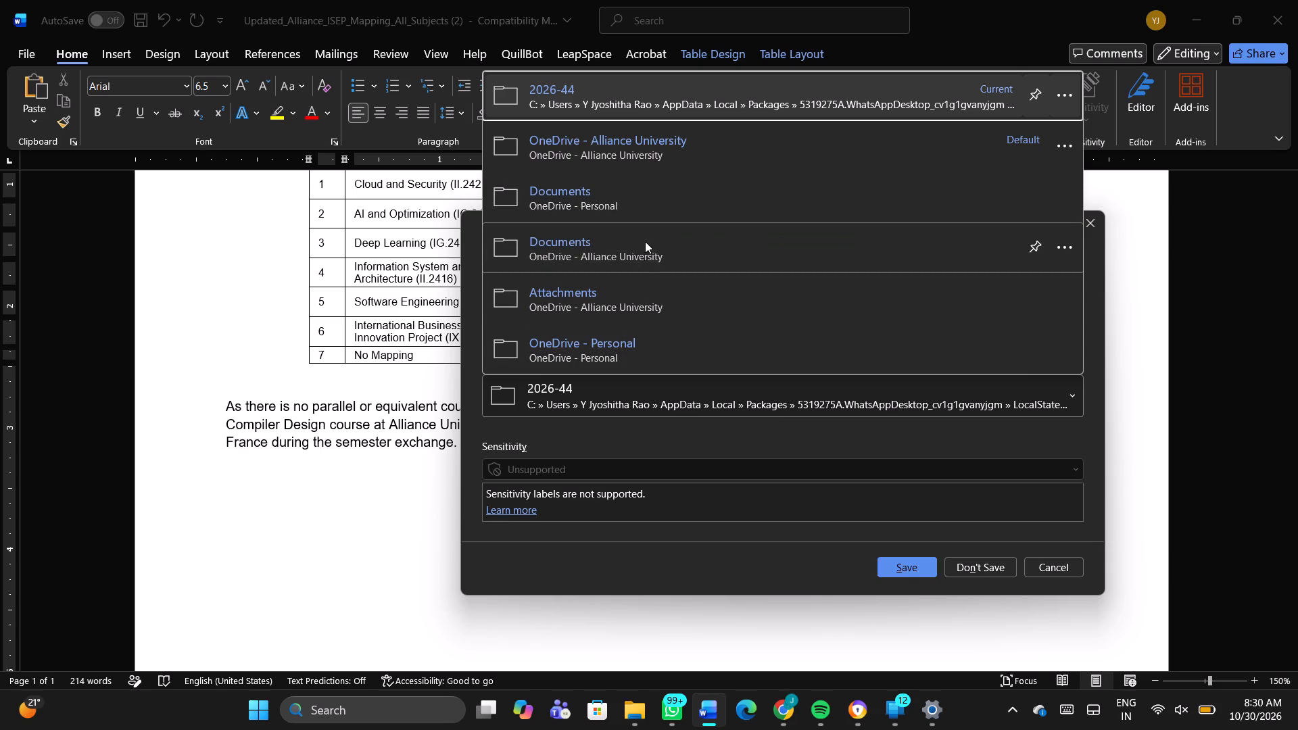
pyautogui.click(669, 200)
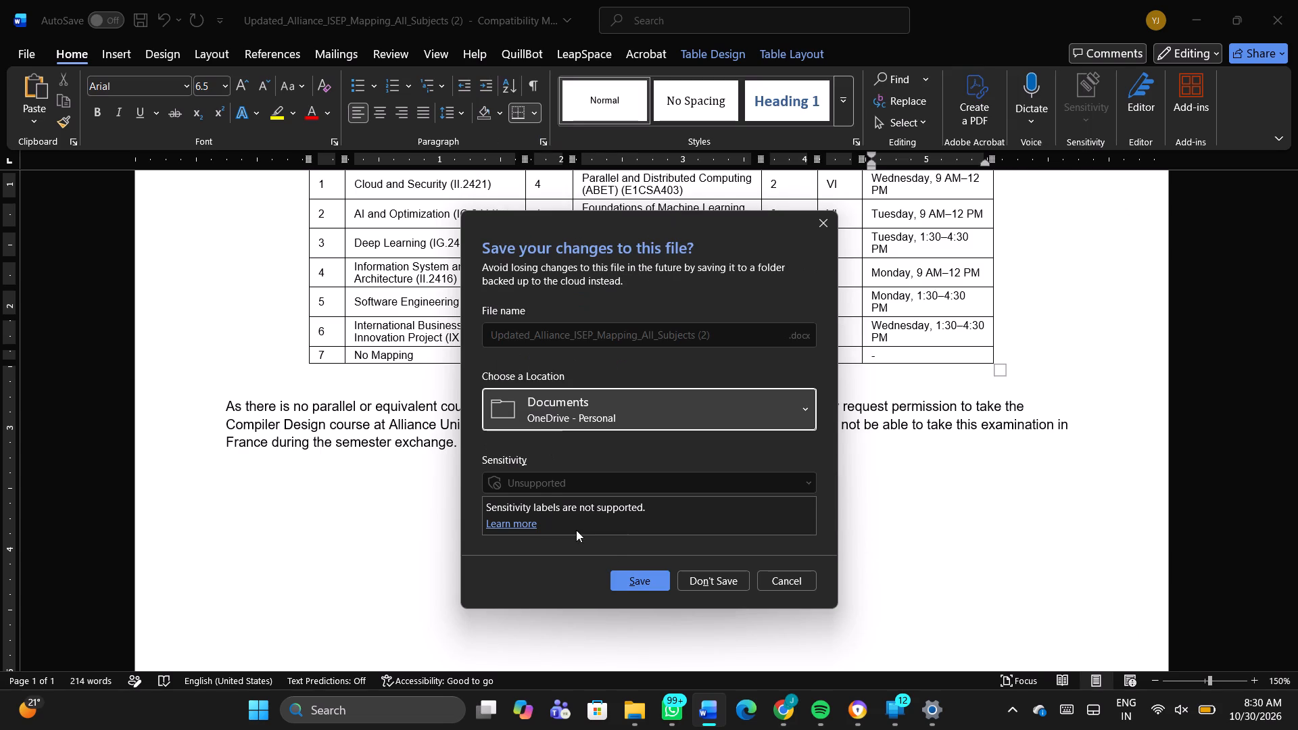
pyautogui.click(627, 578)
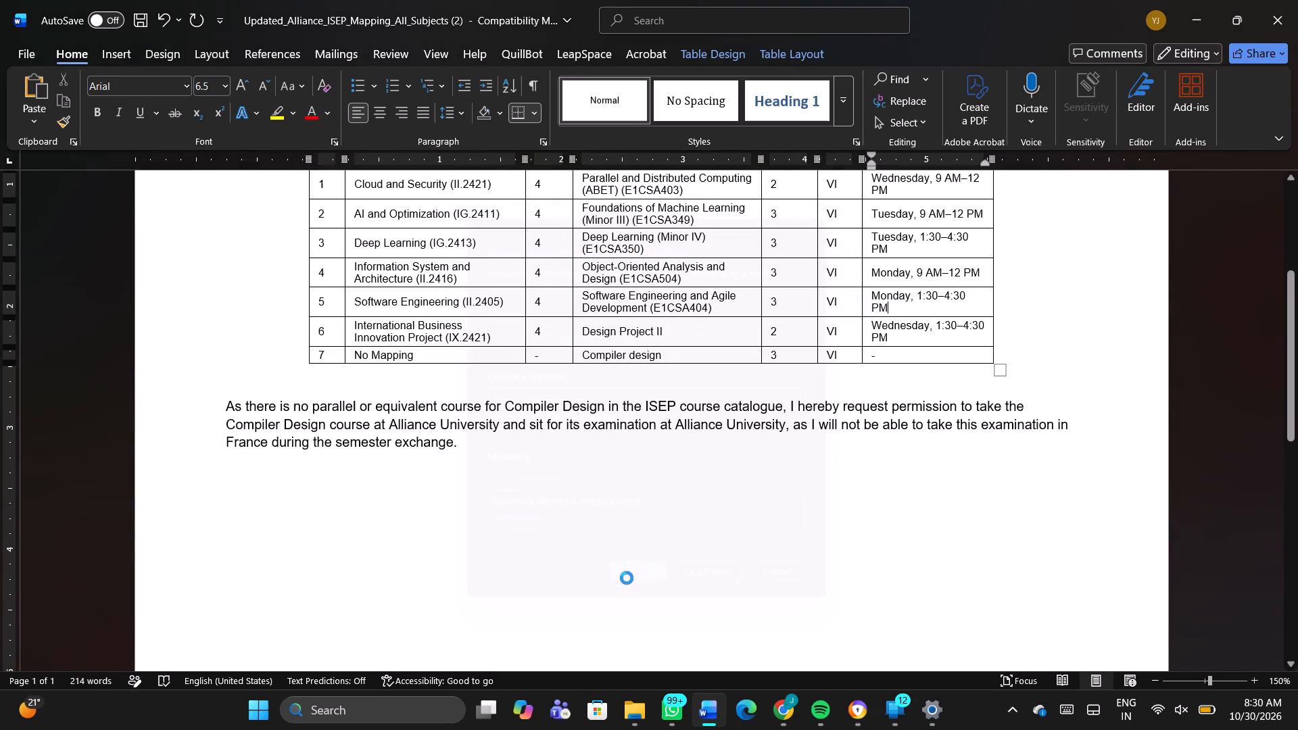
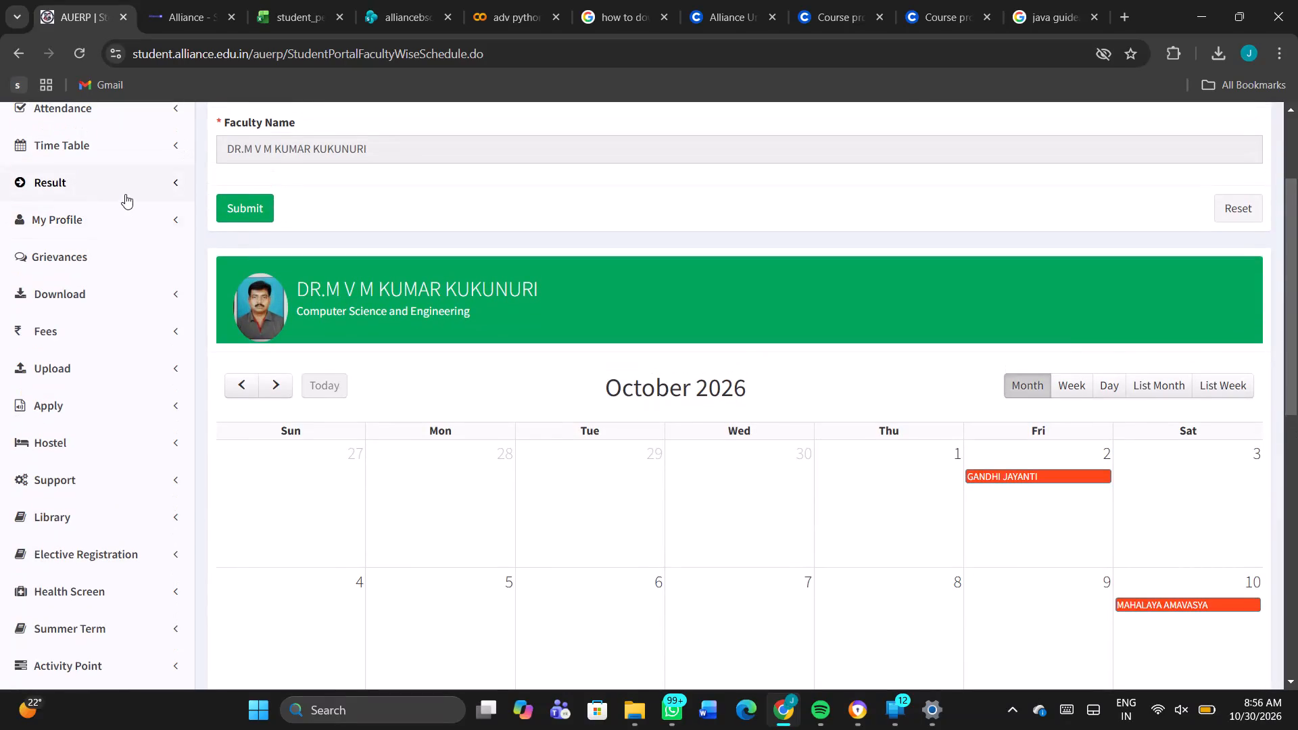
# Look up the teaching schedule of the faculty member matching "ramala" in a fresh Faculty-Wise Teaching Schedule form and examine the sessions around late October.
pyautogui.click(126, 191)
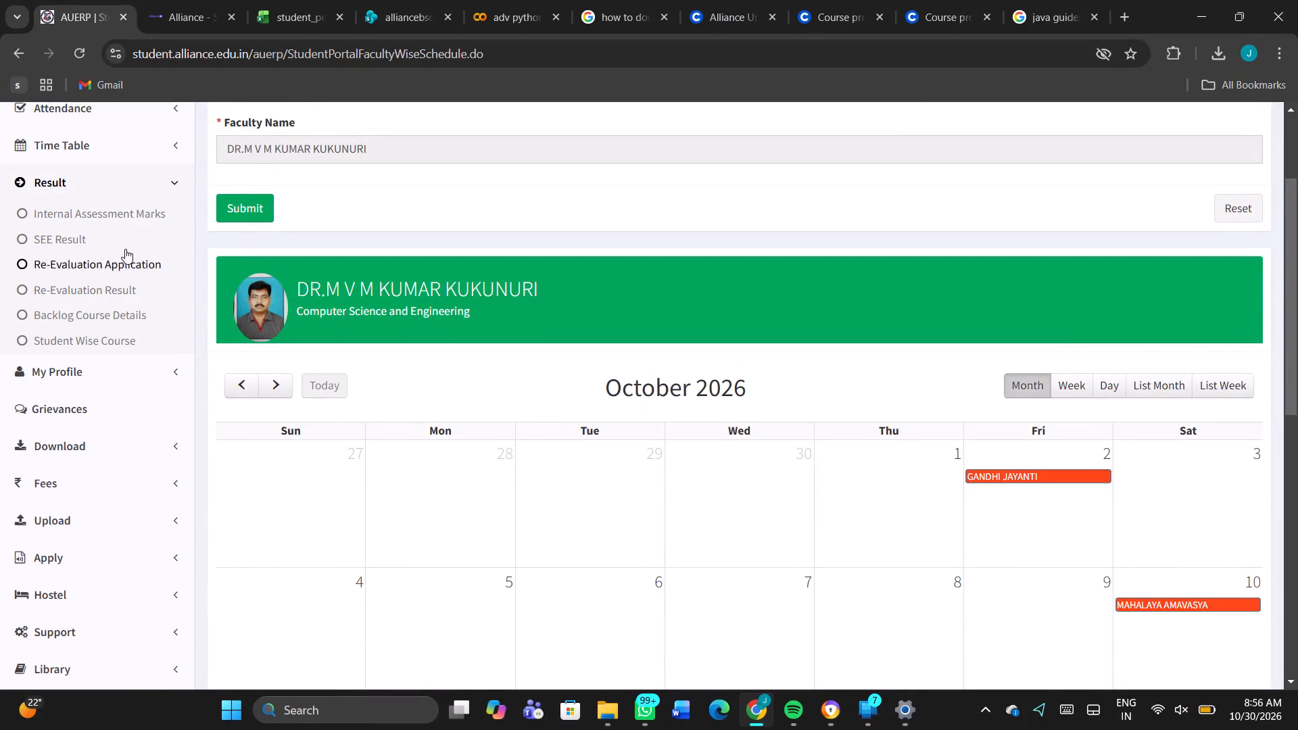
pyautogui.click(129, 152)
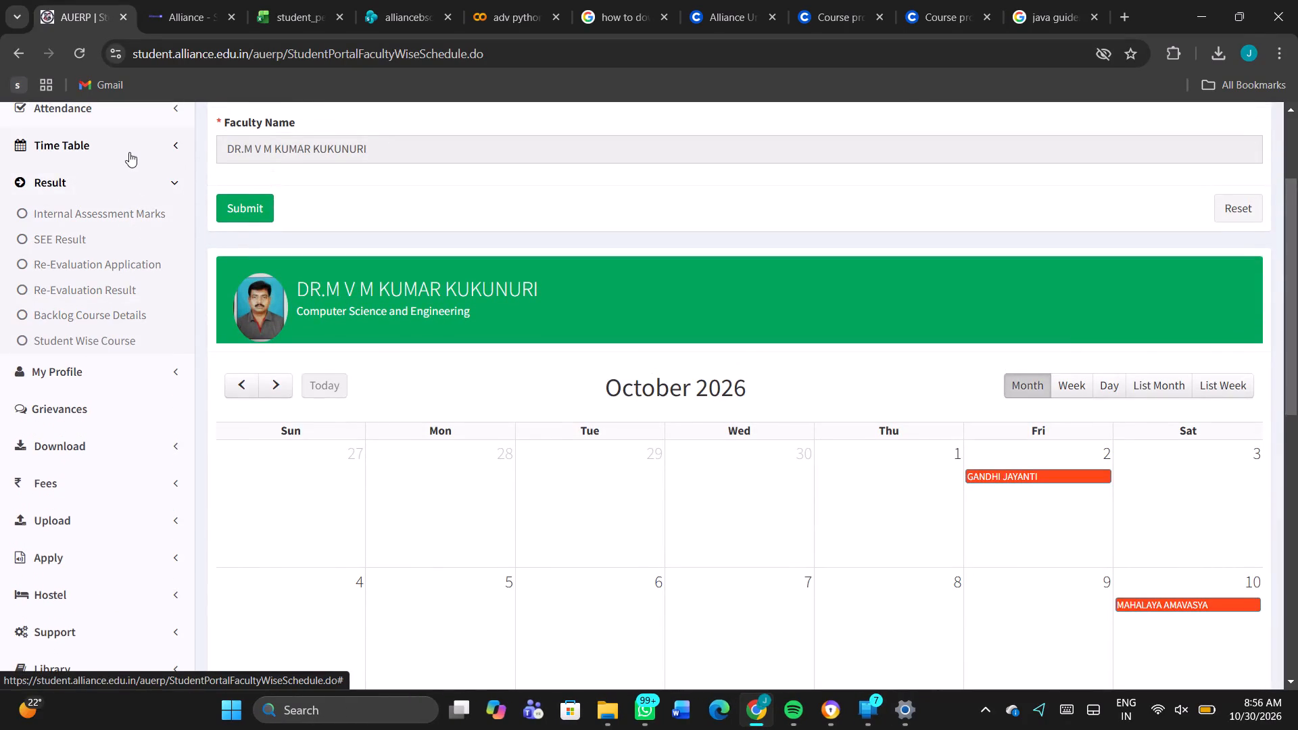
pyautogui.click(116, 249)
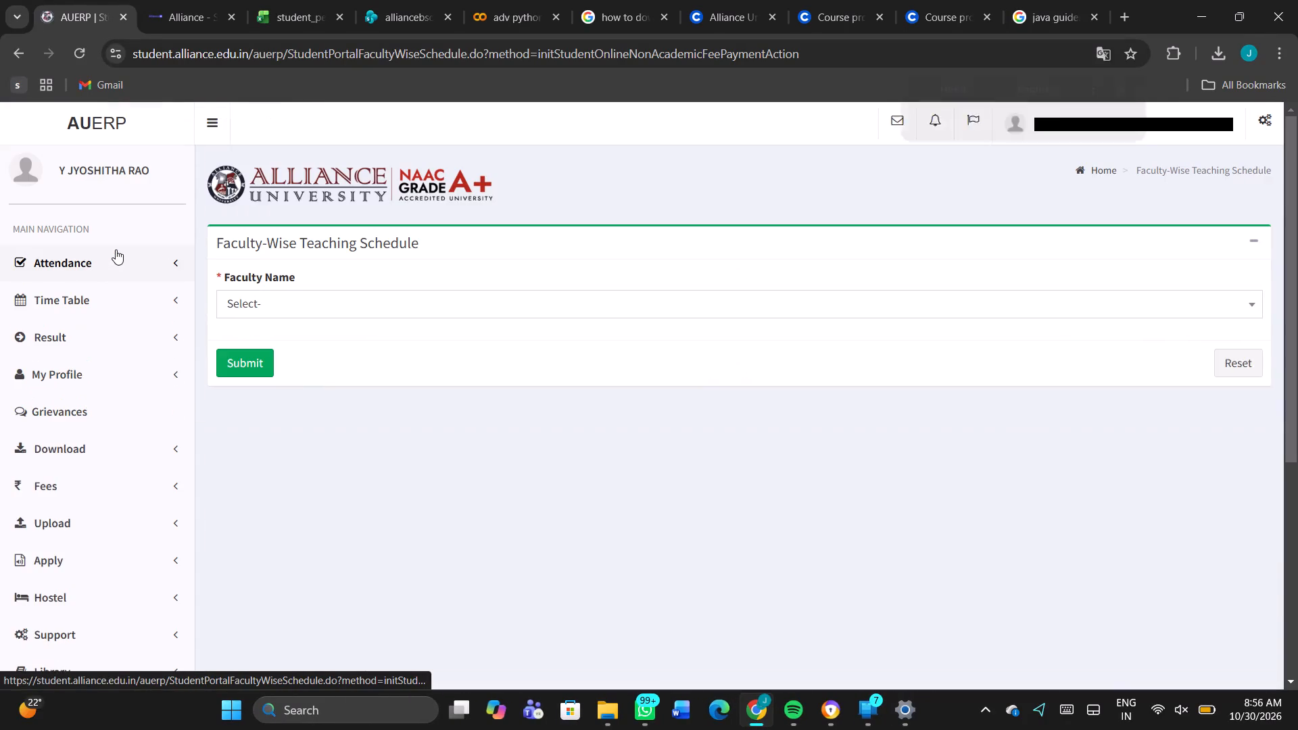
pyautogui.click(417, 297)
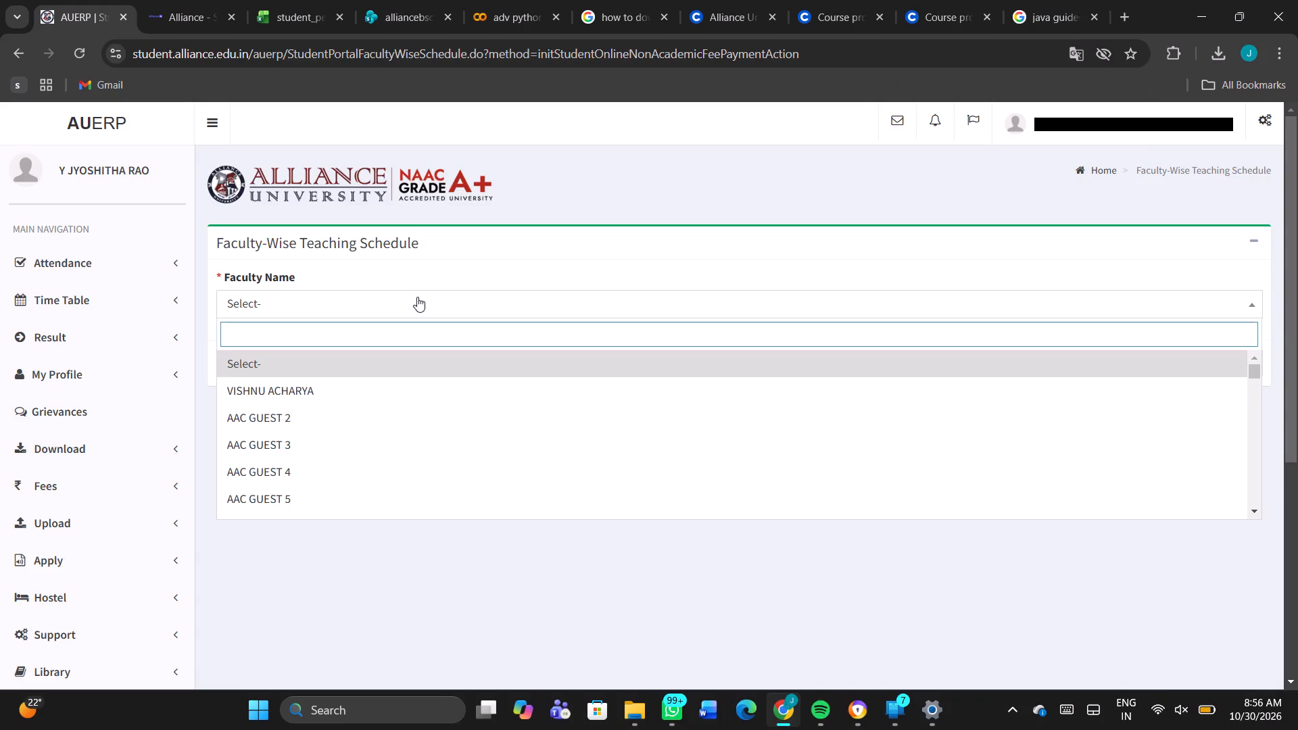
pyautogui.write('ramak')
pyautogui.press('BackSpace')
pyautogui.press('BackSpace')
pyautogui.write('ala')
pyautogui.click(402, 364)
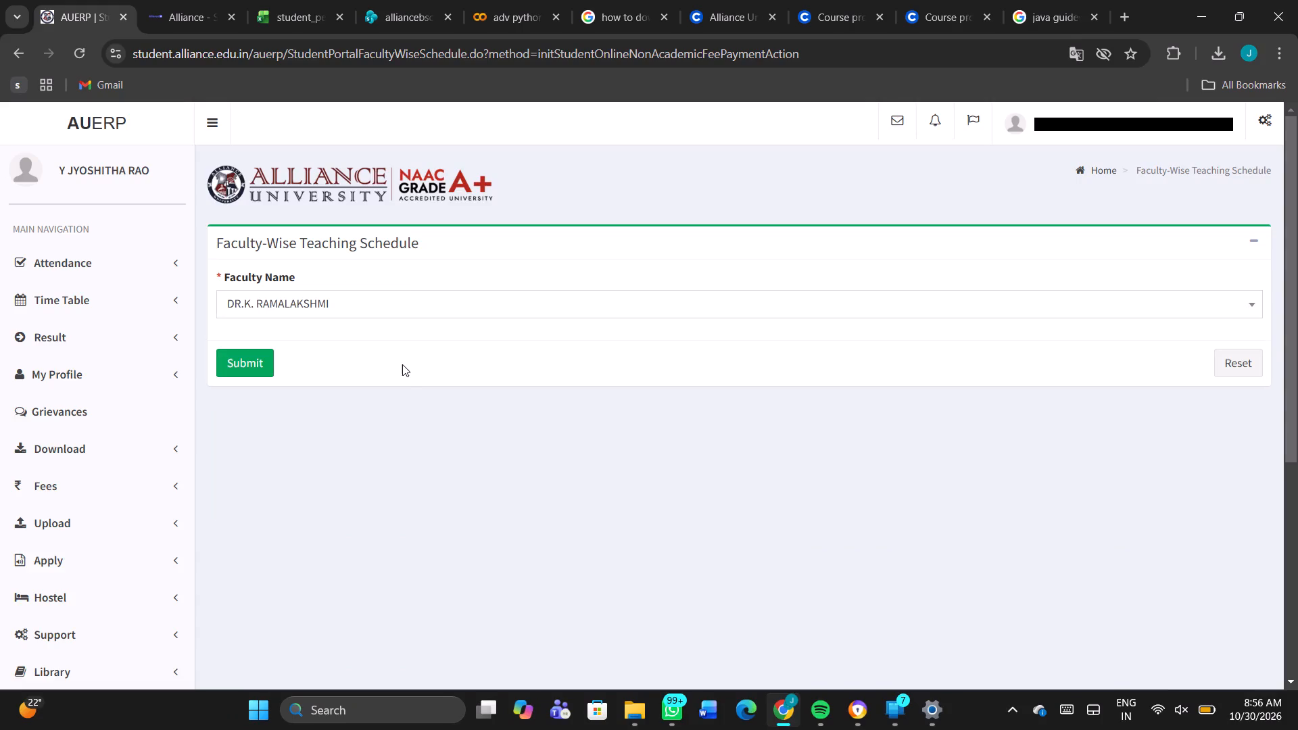
pyautogui.click(251, 376)
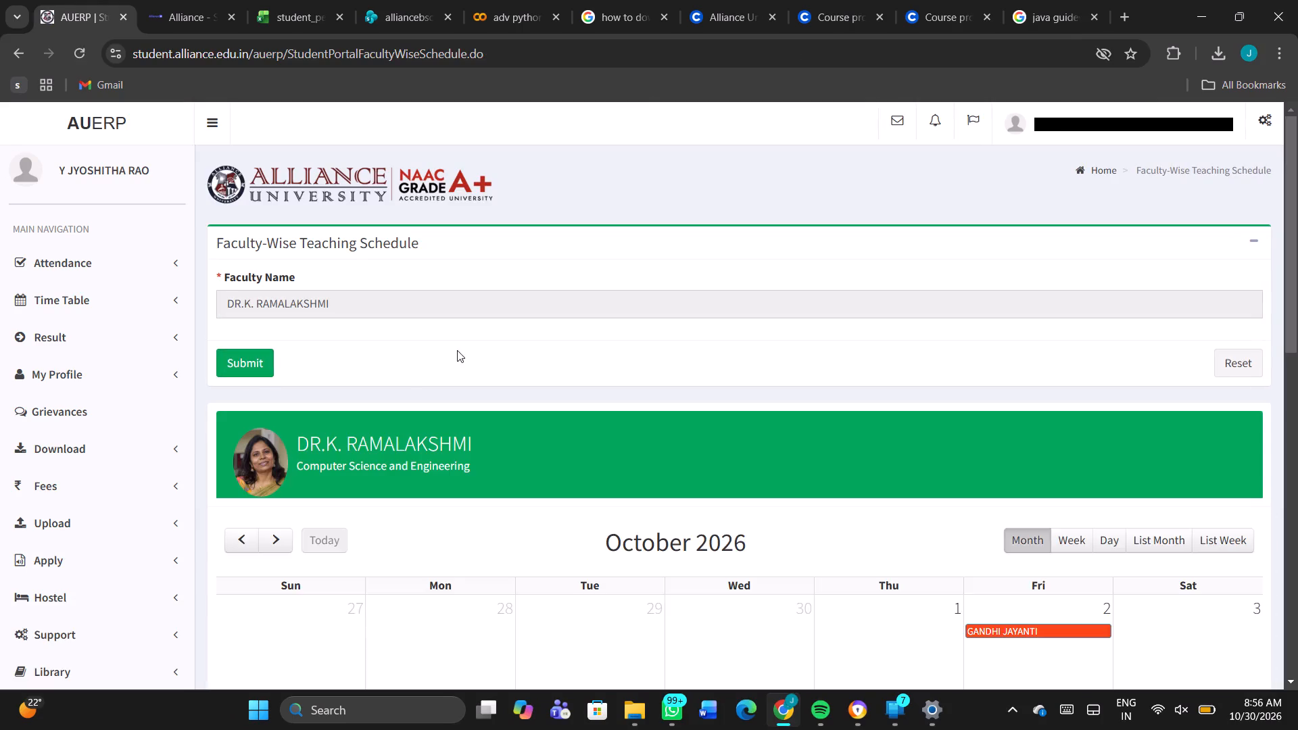
pyautogui.scroll(-7, 457, 350)
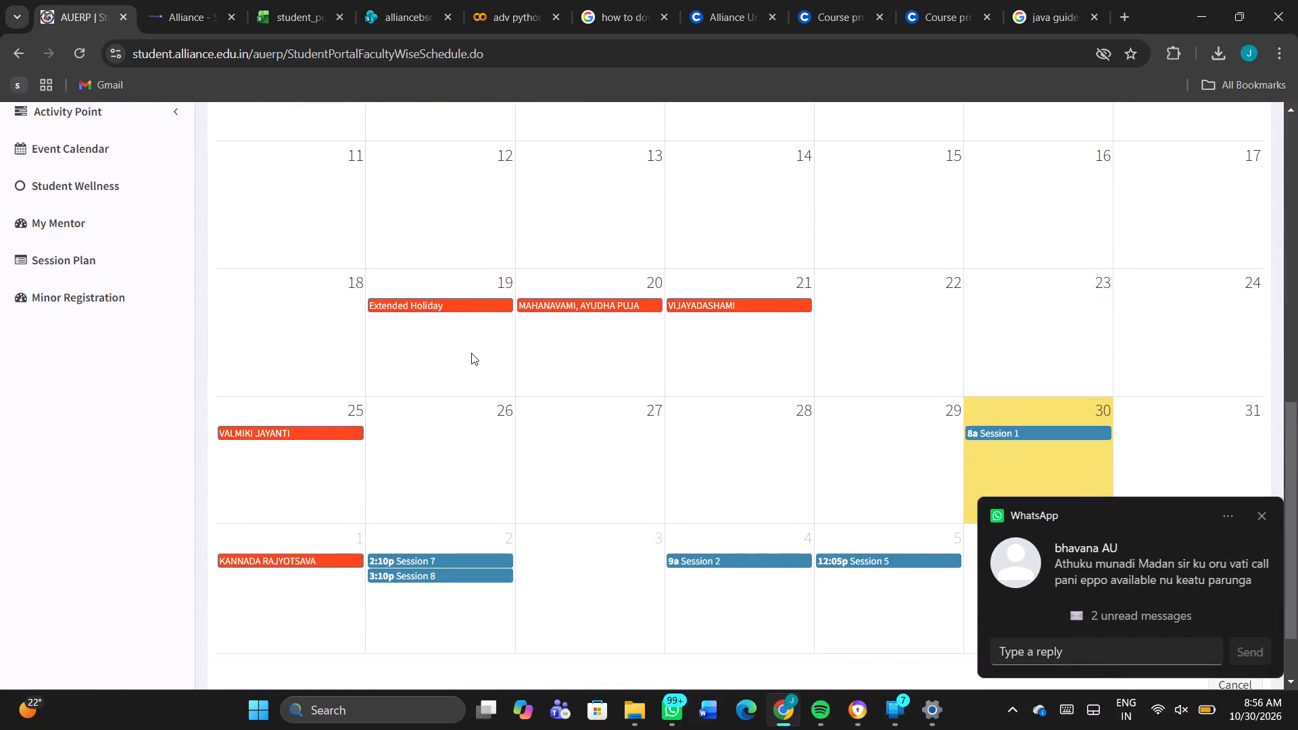